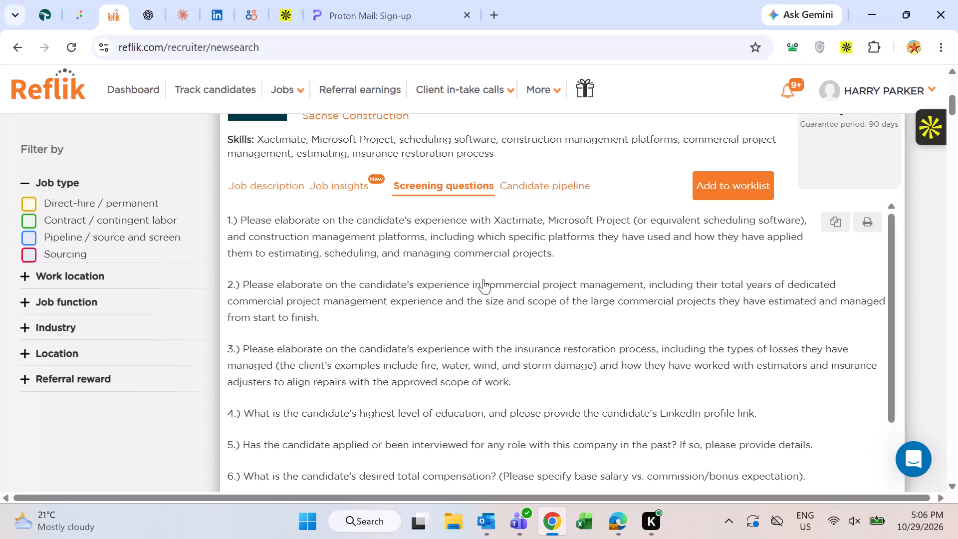
Collapse the open screening questions of the Sachse Construction job.
left_click(450, 183)
Look at the screening questions and the candidate pipeline of the Carpenter job at Express - Sheboygan, WI.
scroll(461, 300, "down", 2)
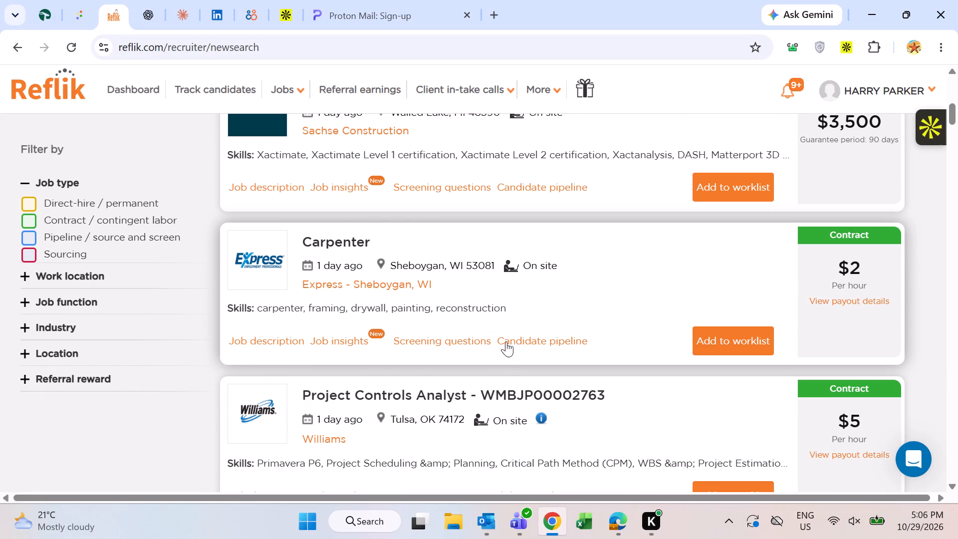
left_click(473, 341)
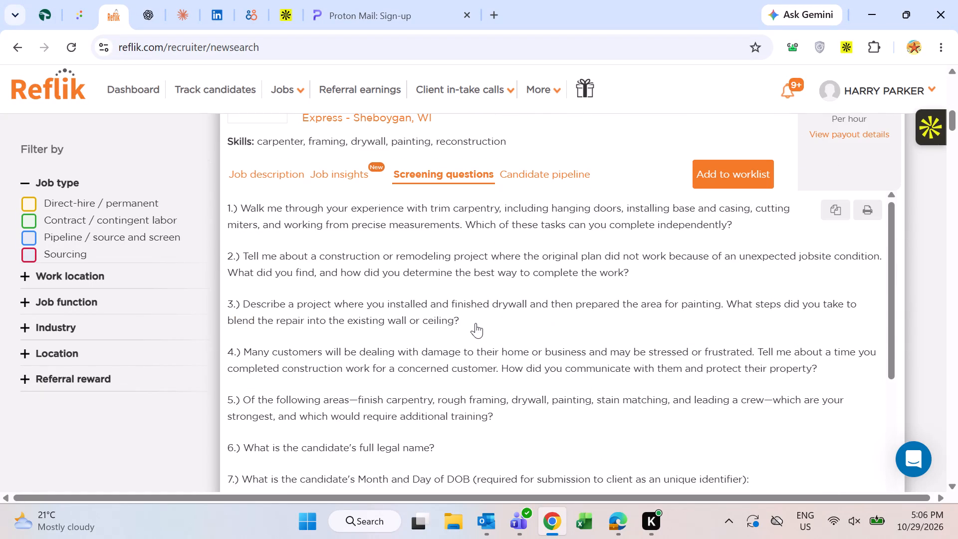
scroll(479, 308, "up", 2)
left_click(542, 318)
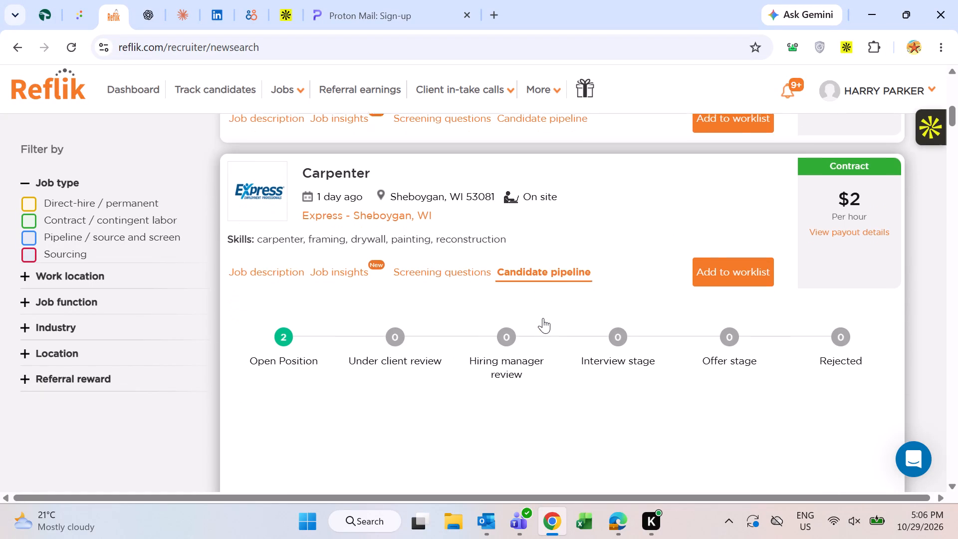
Read through the full list of screening questions for the Carpenter job and collapse it.
scroll(543, 318, "up", 2)
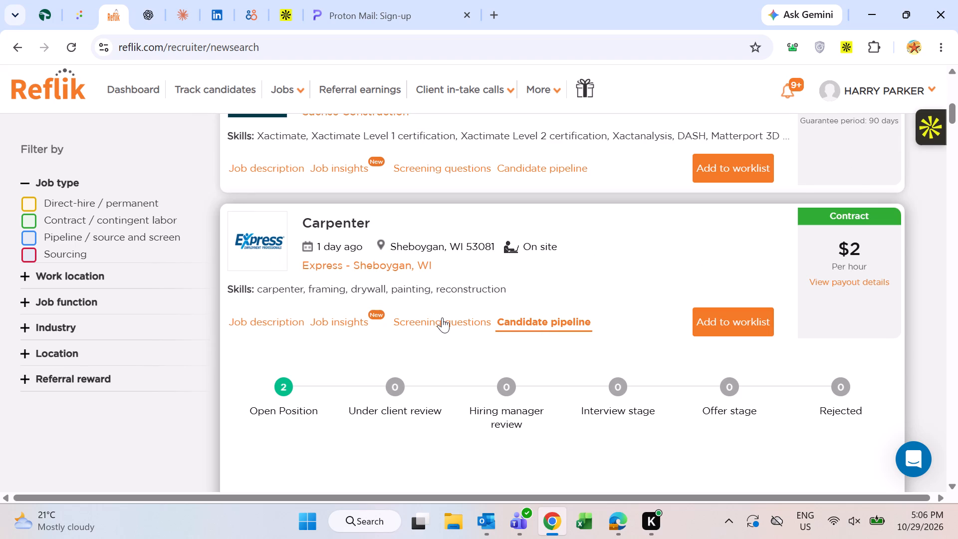
left_click(442, 317)
scroll(553, 307, "down", 4)
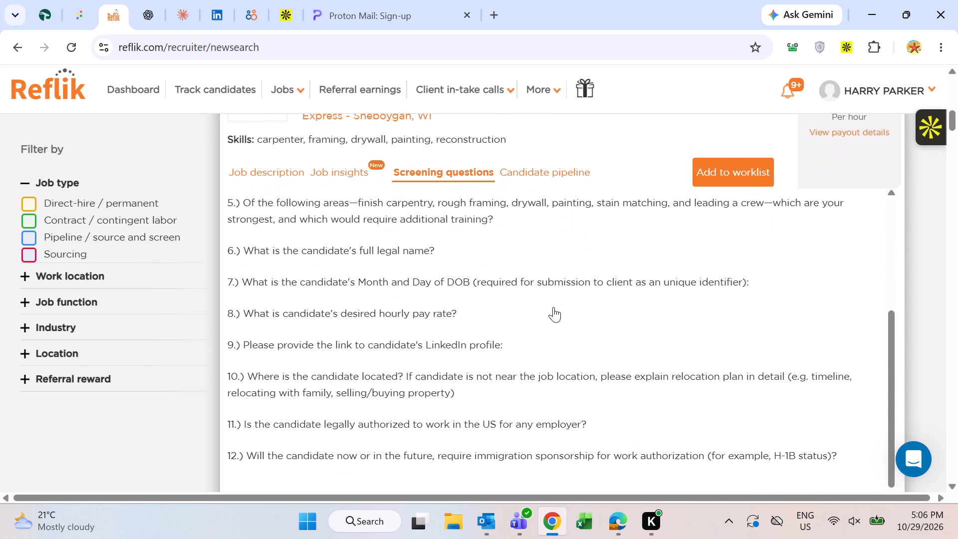
scroll(553, 307, "up", 1)
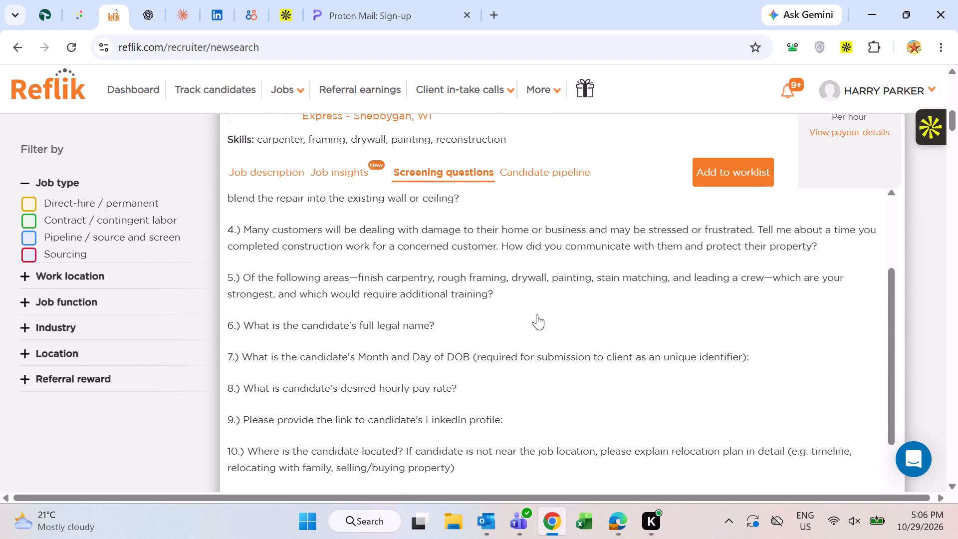
scroll(537, 314, "up", 1)
left_click(459, 165)
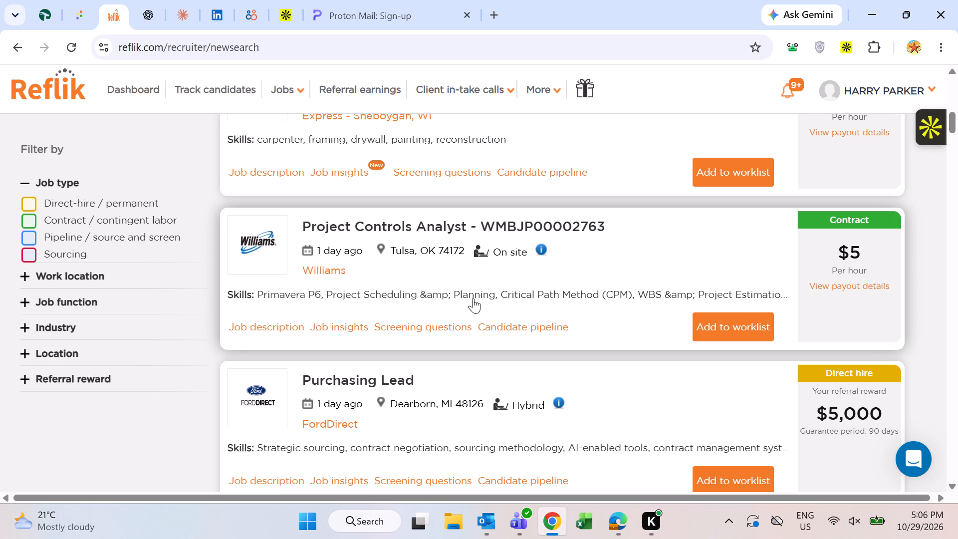
Open the screening questions of the Project Controls Analyst job at Williams.
left_click(447, 330)
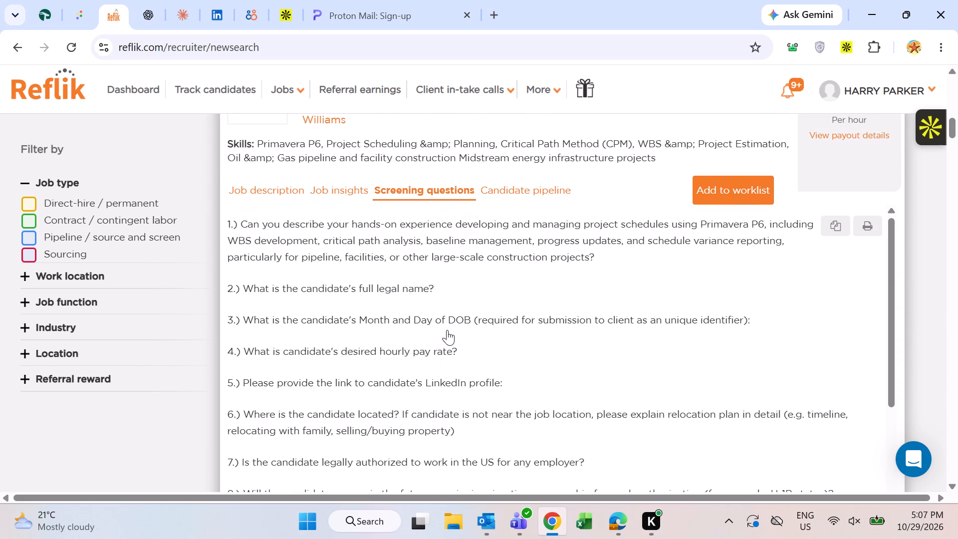
scroll(447, 330, "up", 2)
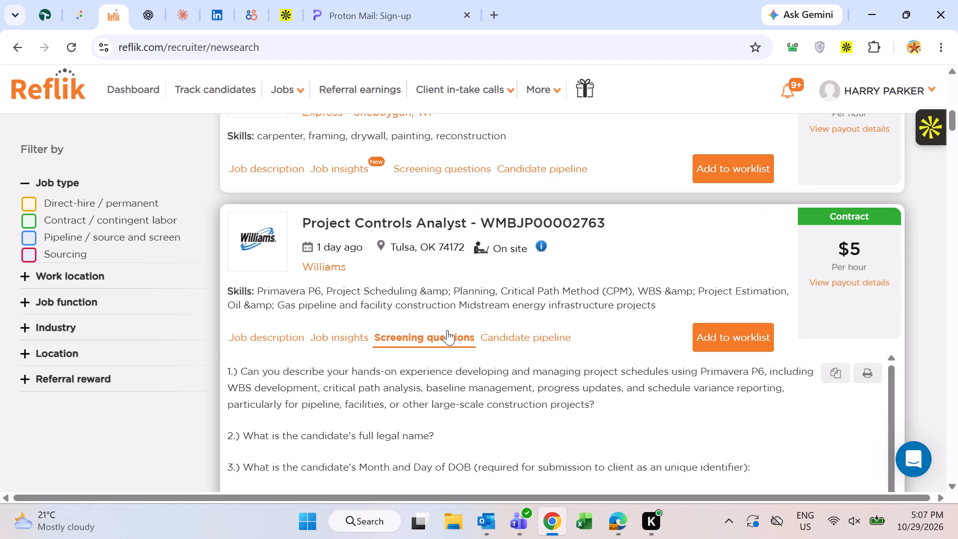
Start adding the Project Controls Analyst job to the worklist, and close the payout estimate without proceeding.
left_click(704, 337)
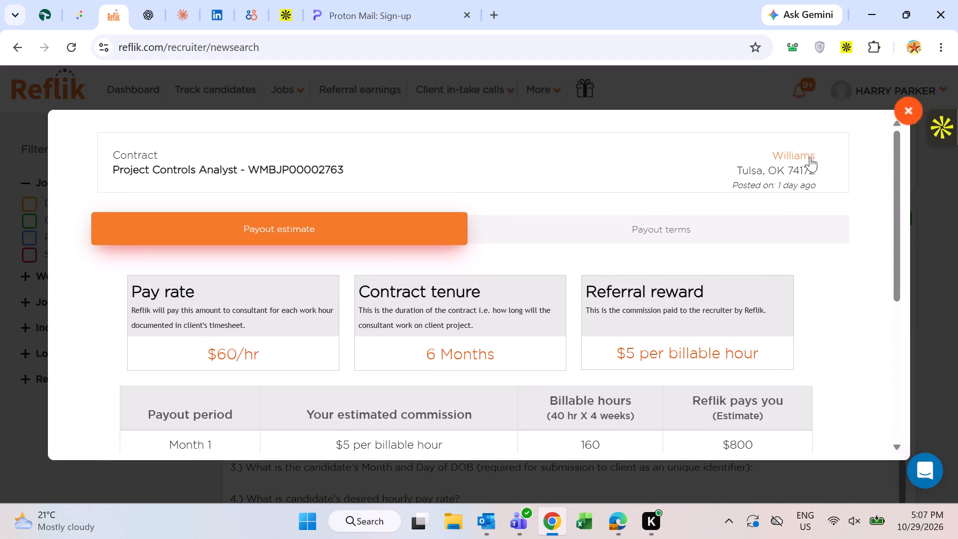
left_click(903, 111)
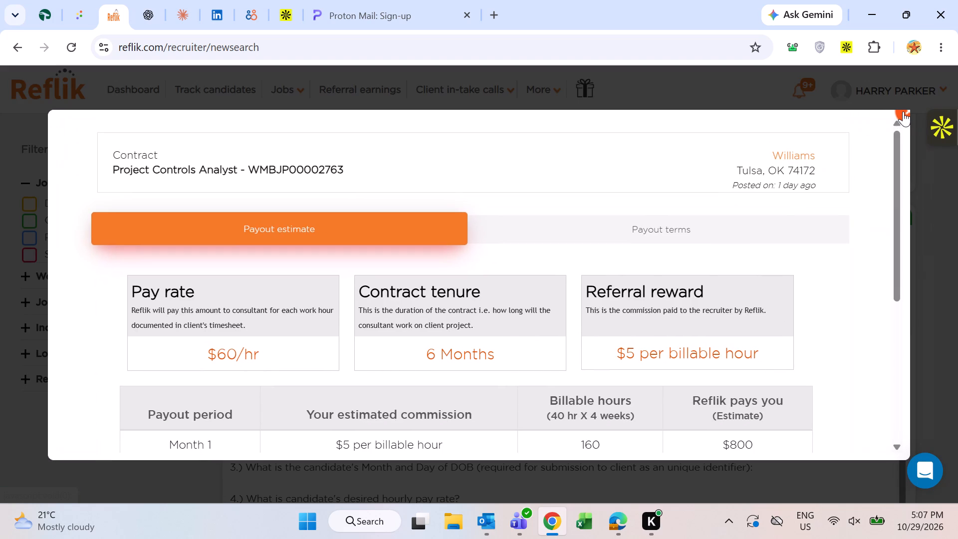
Read the remaining screening questions of the Project Controls Analyst job and collapse them.
scroll(445, 342, "down", 3)
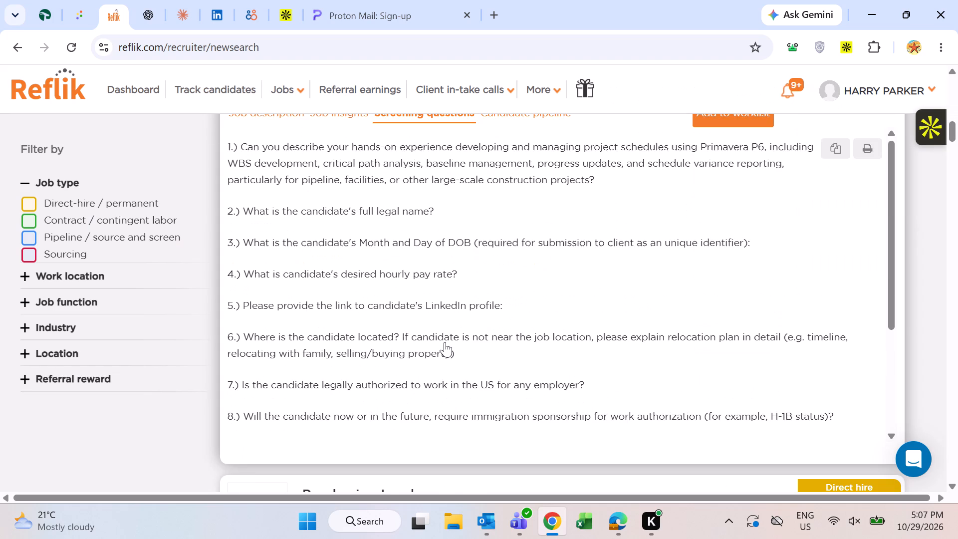
scroll(445, 342, "up", 2)
scroll(450, 327, "down", 9)
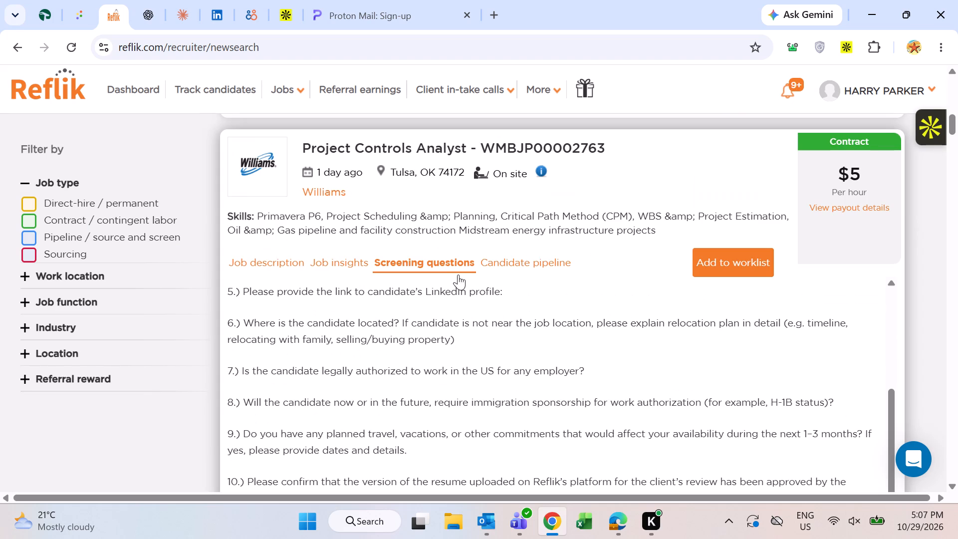
left_click(443, 262)
Review the screening questions of the Catering Manager 4 job at Sodexo.
scroll(446, 243, "down", 4)
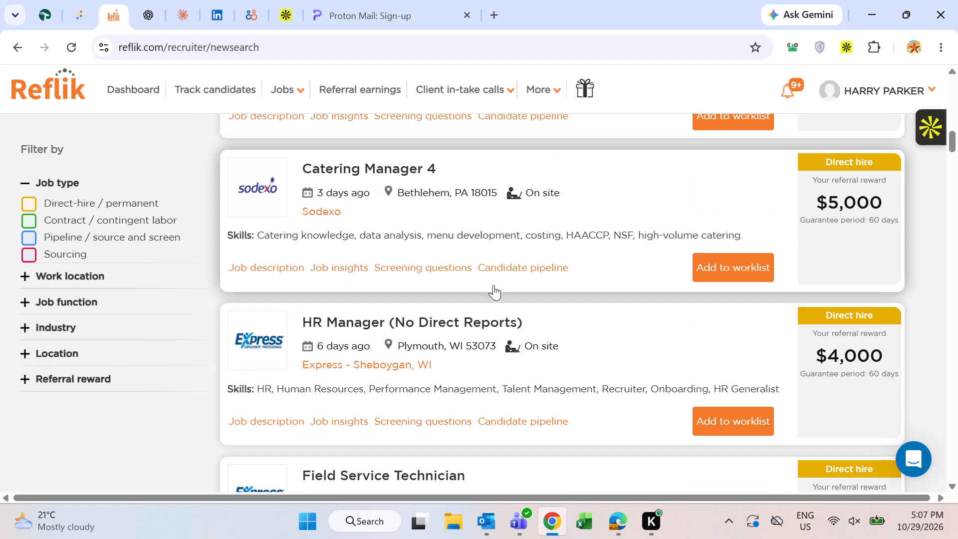
left_click(462, 269)
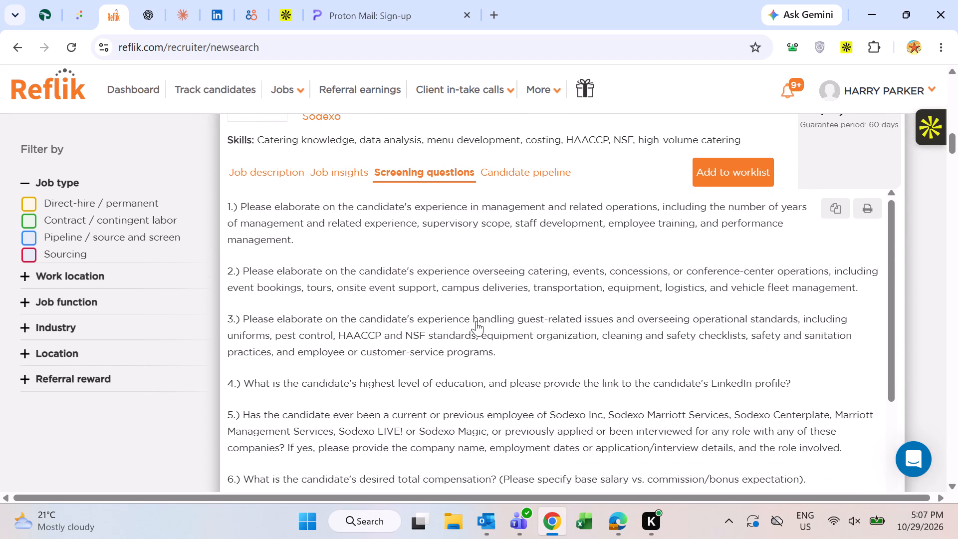
Read the remaining screening questions of the Catering Manager 4 job at Sodexo and collapse them.
scroll(476, 321, "down", 3)
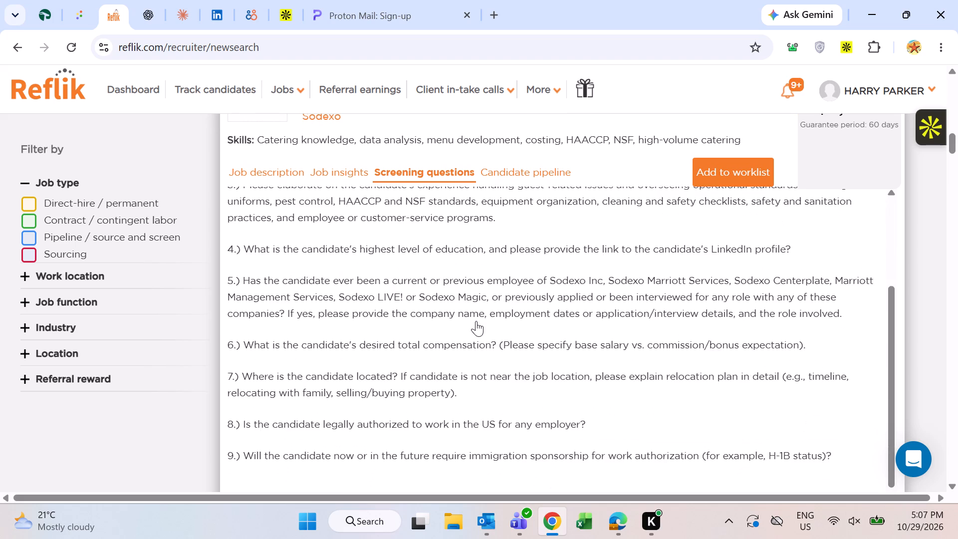
scroll(476, 321, "down", 1)
scroll(476, 321, "up", 6)
left_click(428, 250)
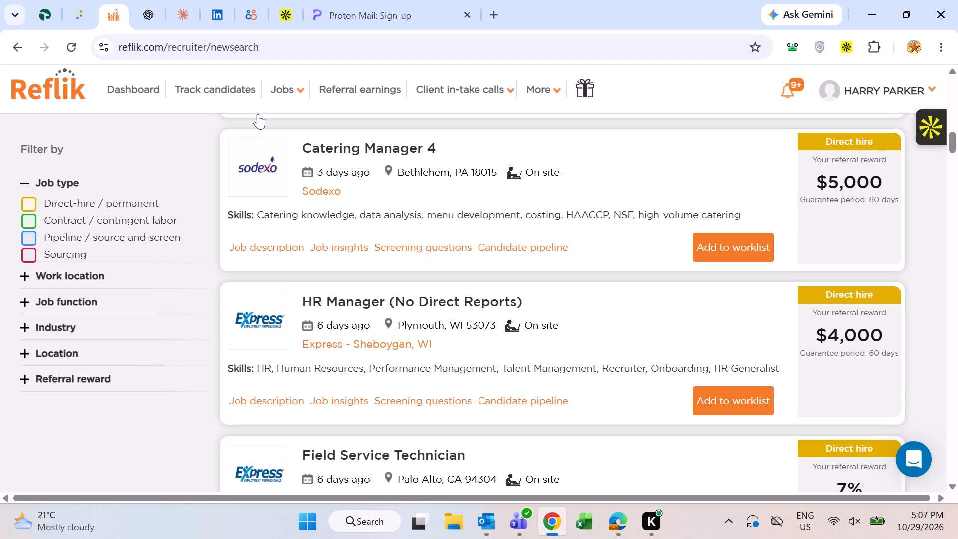
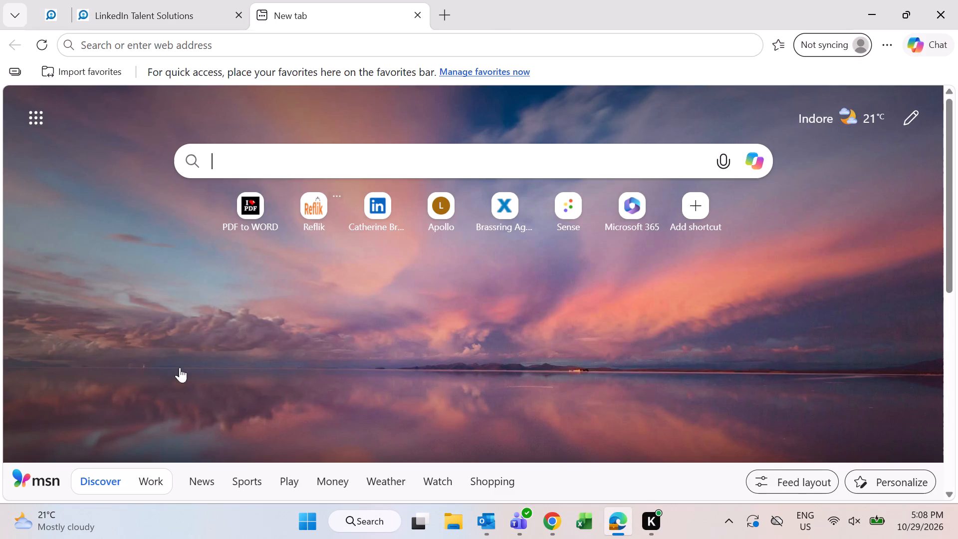
Enter "apollo" as the web search query in the new tab.
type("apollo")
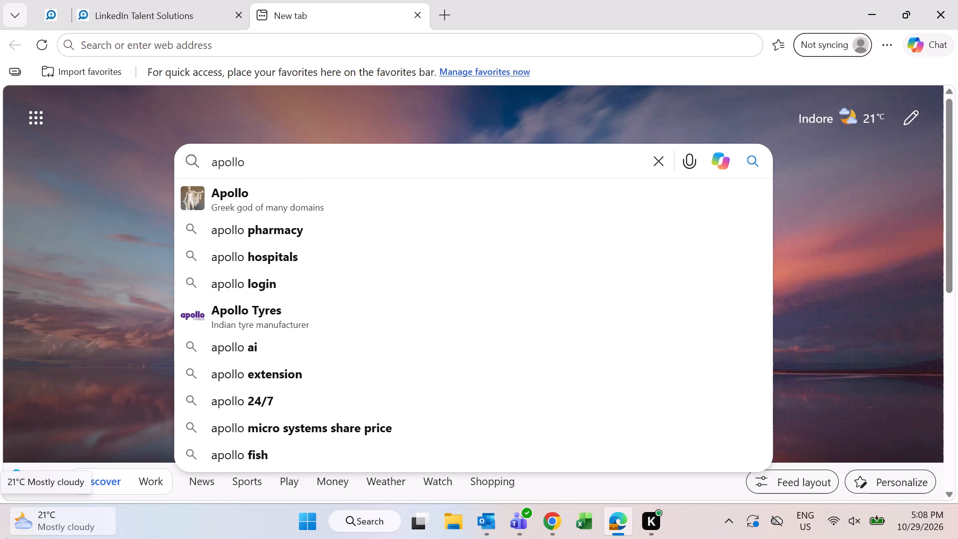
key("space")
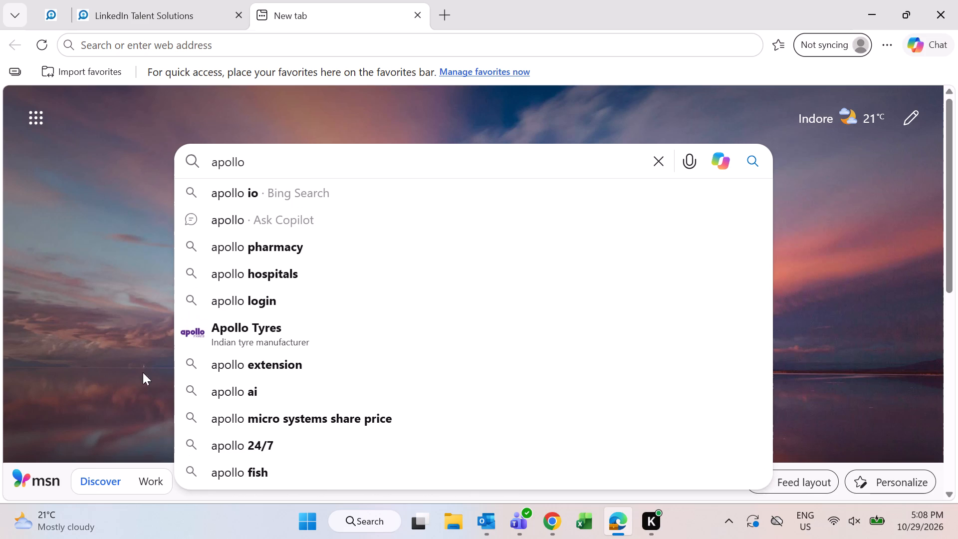
Search the web for "apollo io" in Microsoft Edge.
left_click(346, 201)
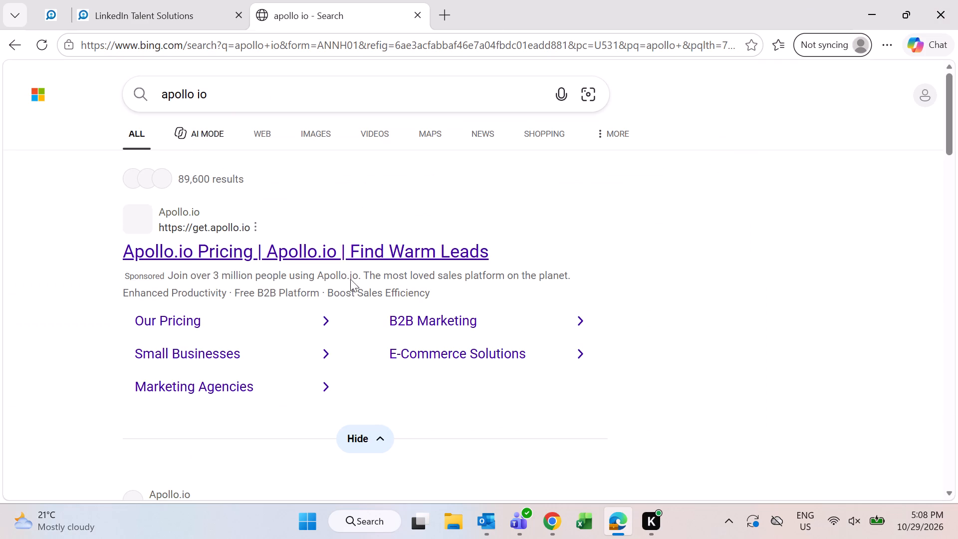
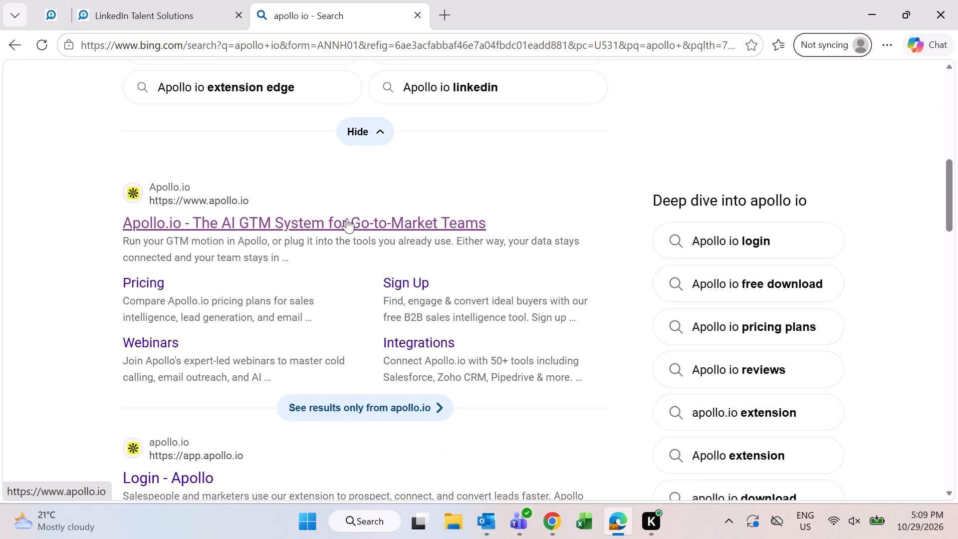
scroll(355, 274, "down", 2)
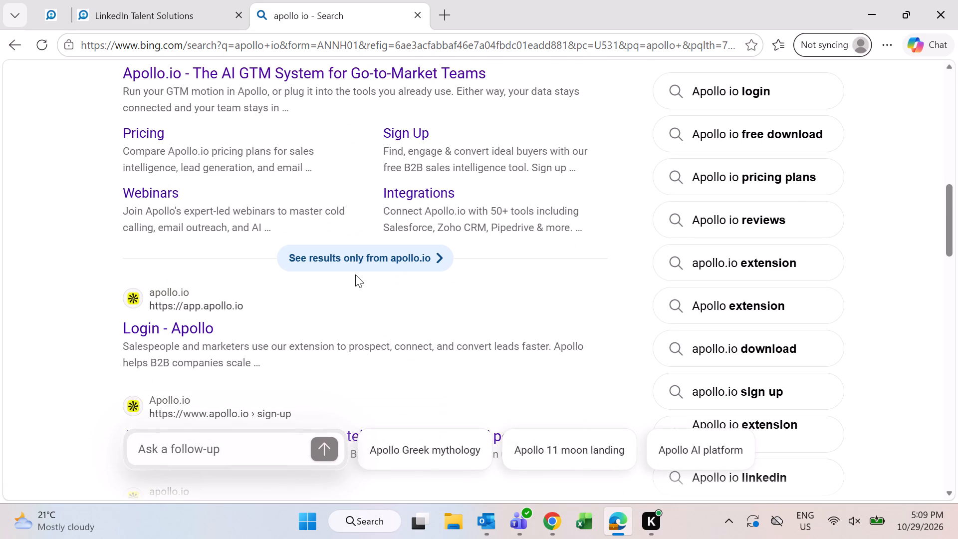
scroll(355, 274, "down", 3)
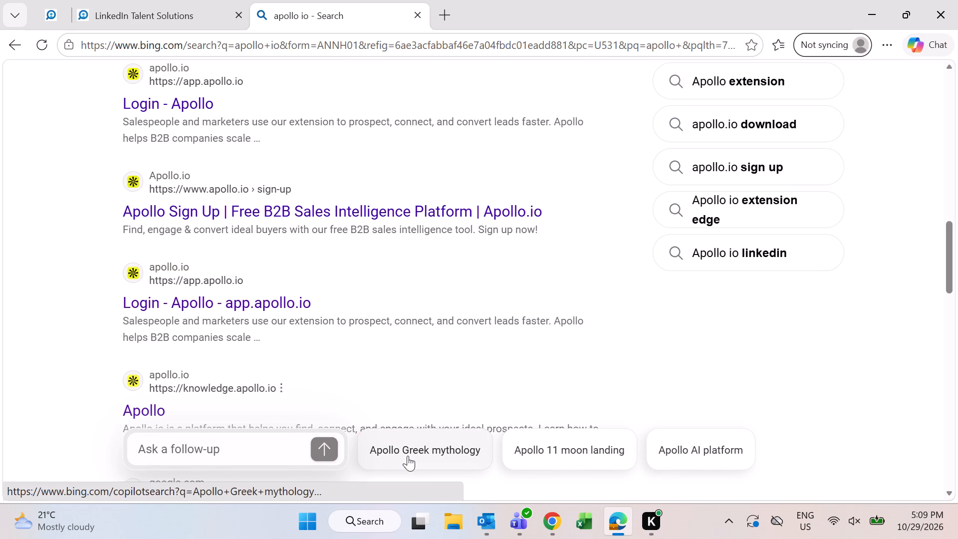
scroll(383, 302, "up", 1)
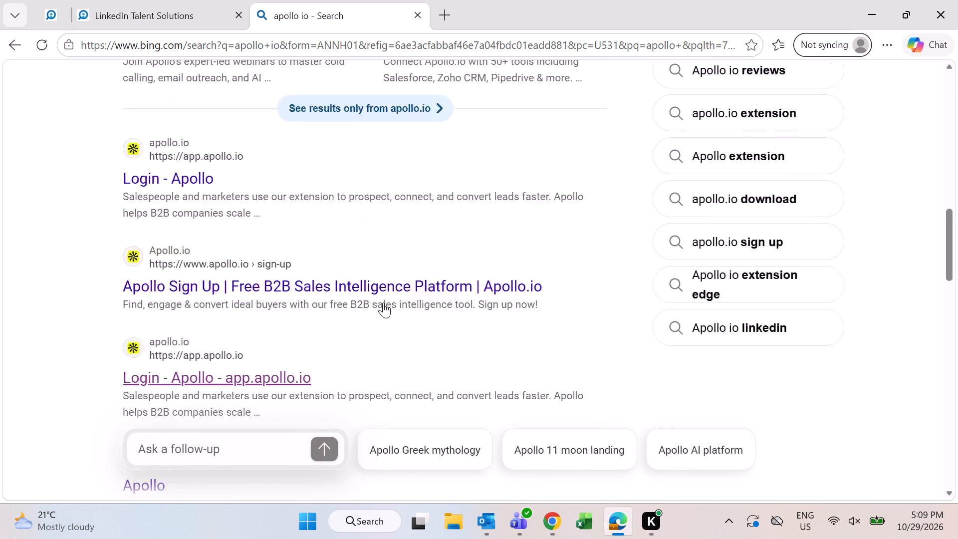
scroll(383, 302, "up", 11)
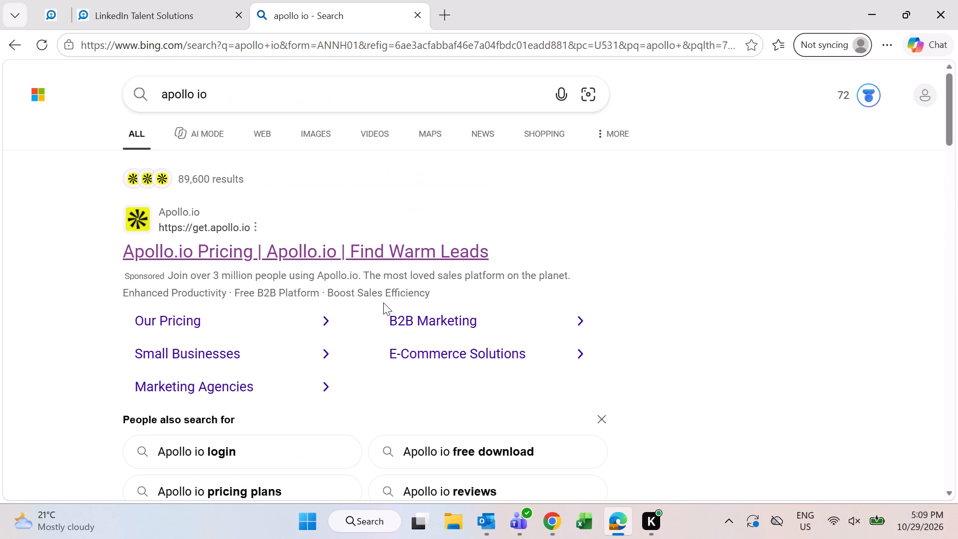
scroll(383, 302, "down", 6)
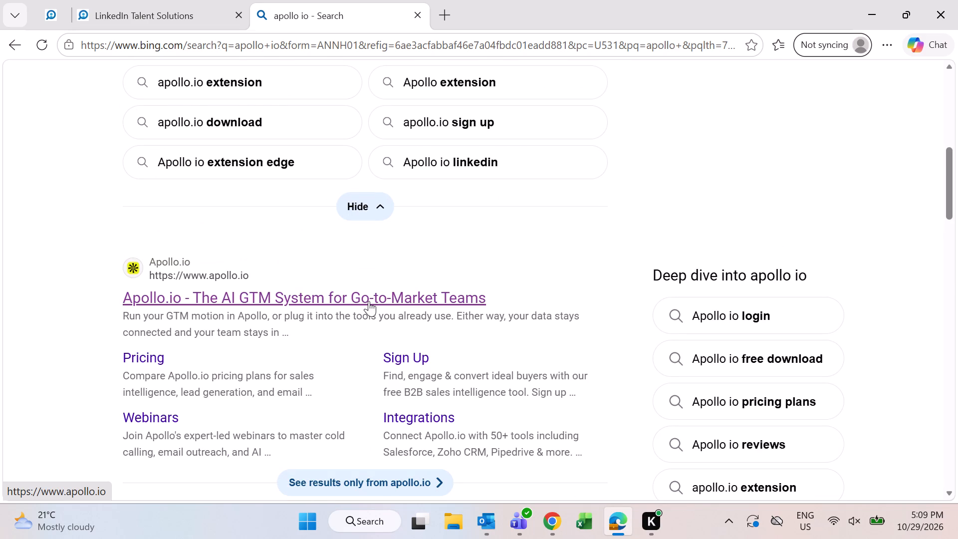
left_click(369, 301)
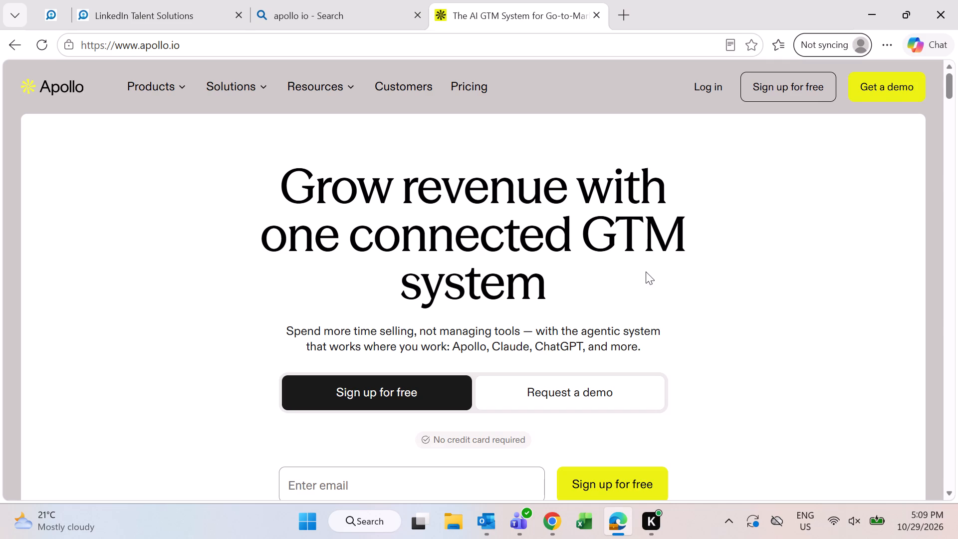
Review the sign-up section of Apollo's home page and choose the free sign-up option.
scroll(612, 258, "down", 2)
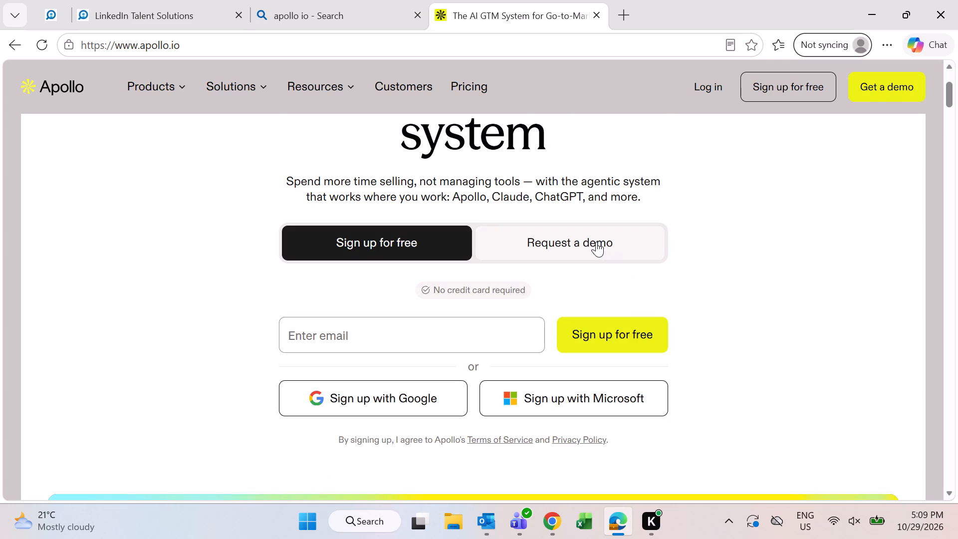
scroll(597, 239, "down", 4)
scroll(600, 257, "up", 4)
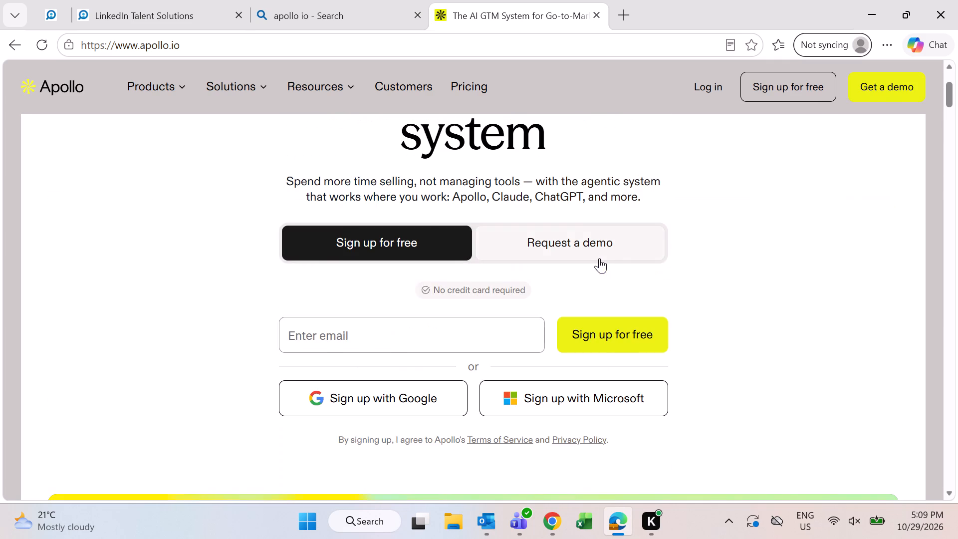
scroll(599, 258, "up", 3)
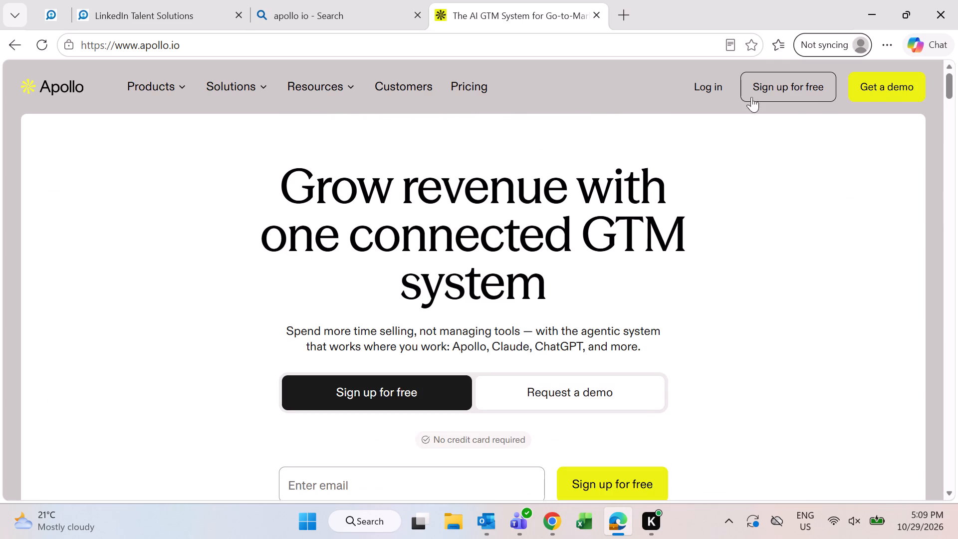
left_click(390, 383)
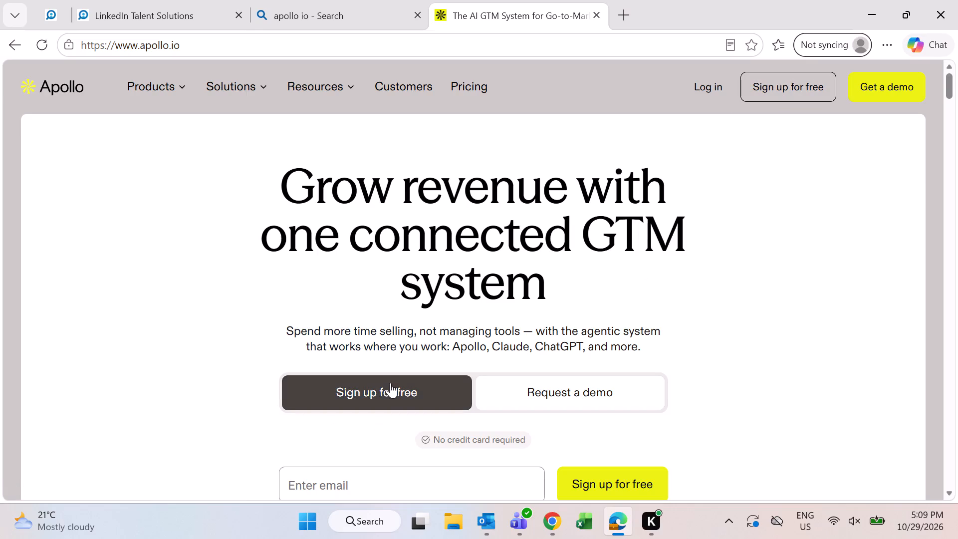
Dismiss the saved email suggestions and close the demo booking pop-up over Apollo's free sign-up form.
scroll(461, 241, "down", 3)
left_click(456, 264)
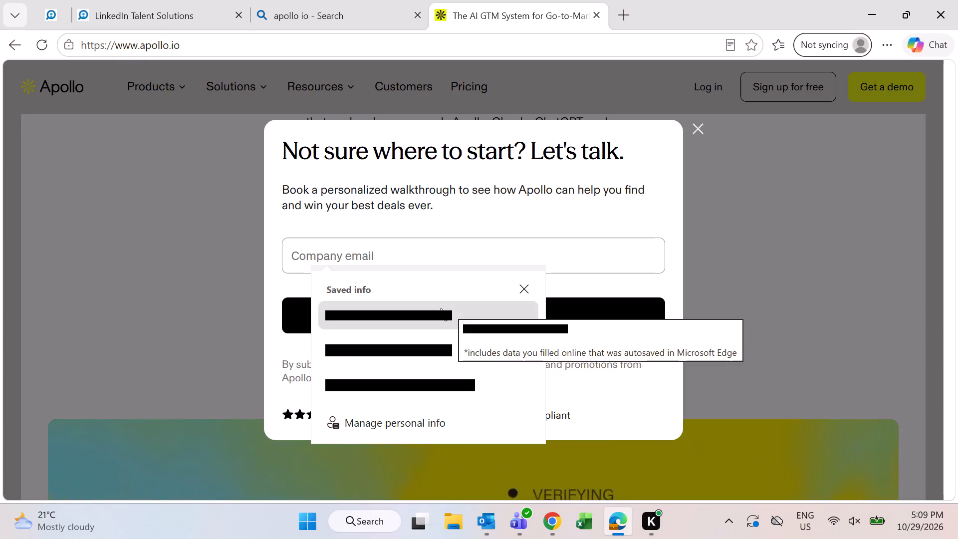
left_click(527, 286)
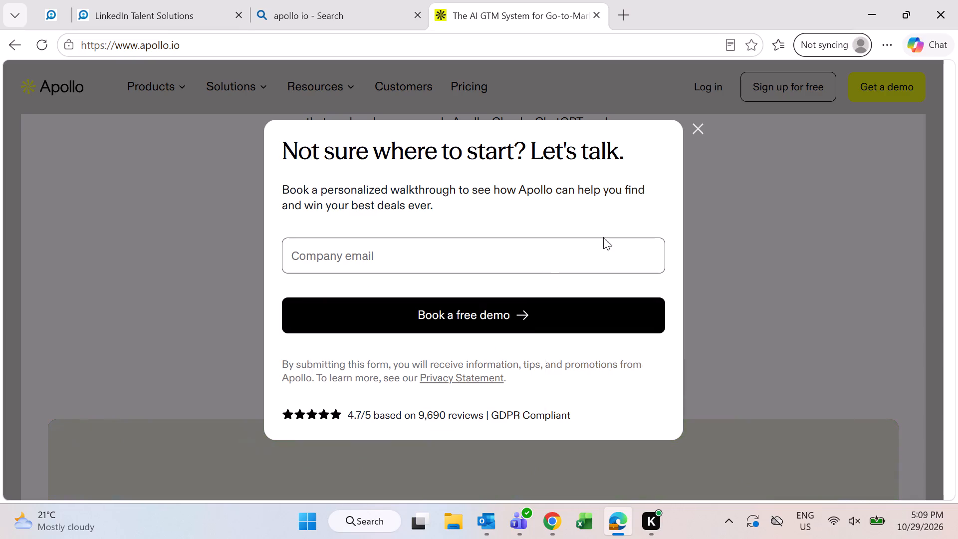
left_click(699, 128)
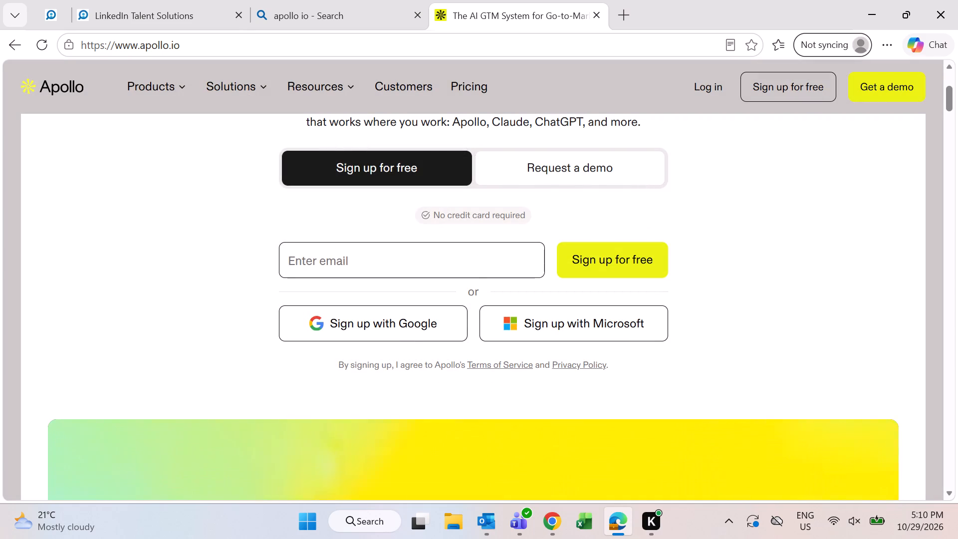
Enter the email address in the free sign-up form on Apollo's home page.
left_click(468, 255)
left_click(318, 259)
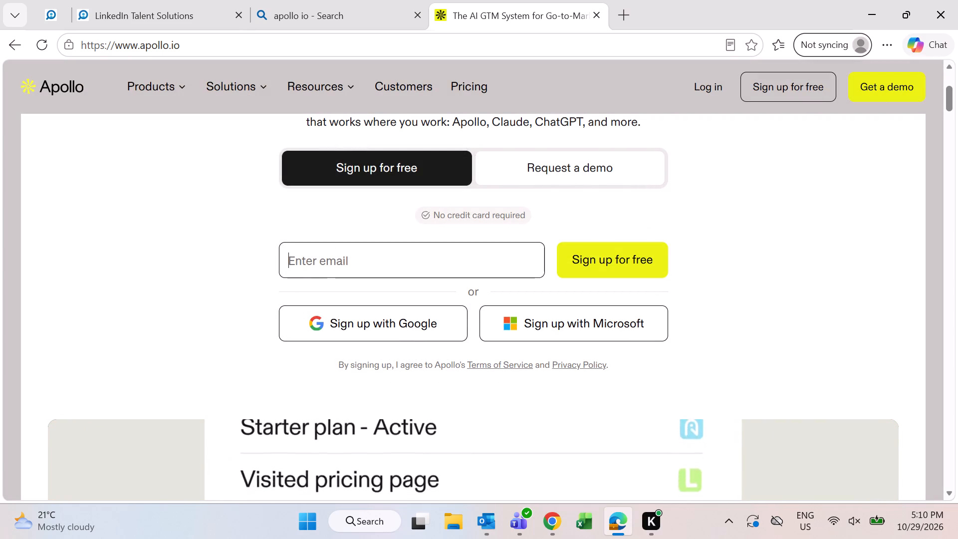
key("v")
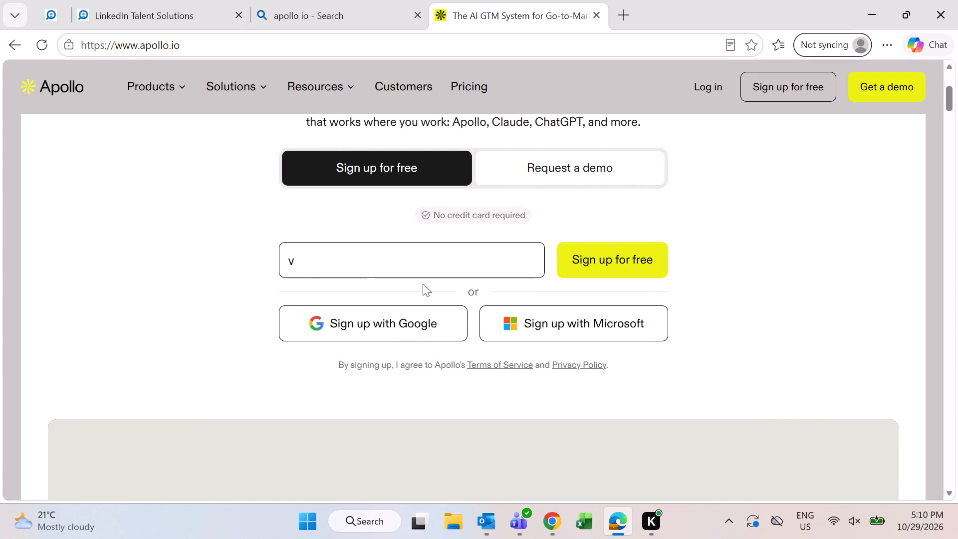
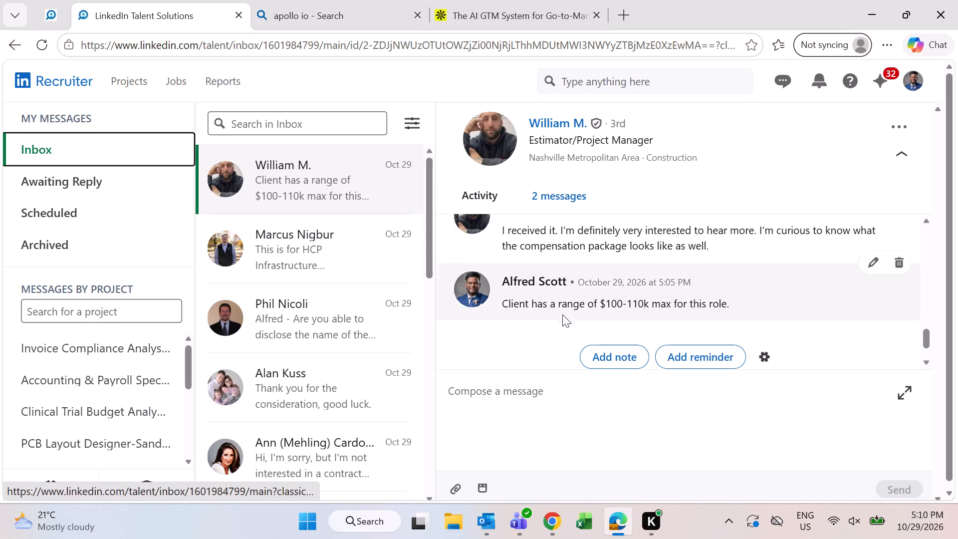
left_click(561, 310)
scroll(247, 175, "up", 1)
scroll(682, 255, "up", 2)
scroll(674, 261, "down", 3)
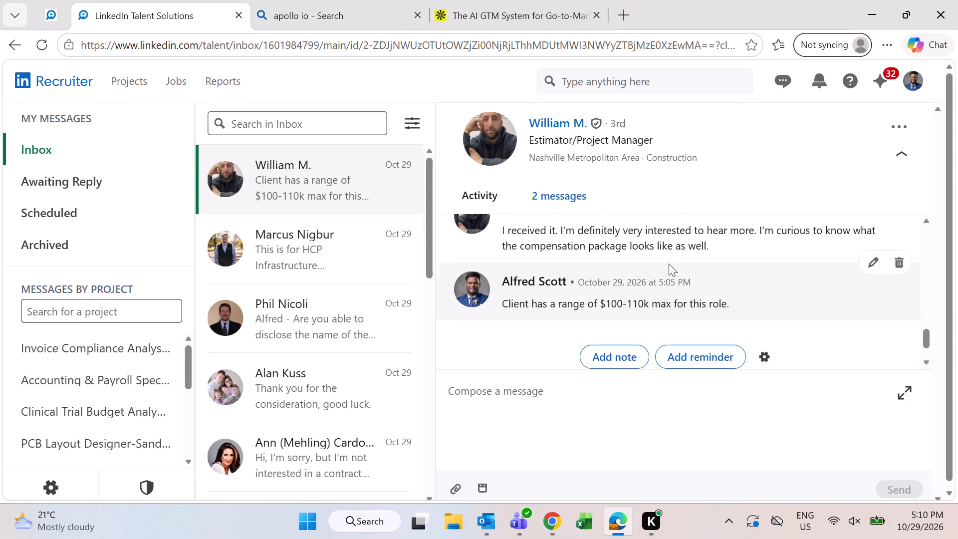
scroll(526, 254, "up", 1)
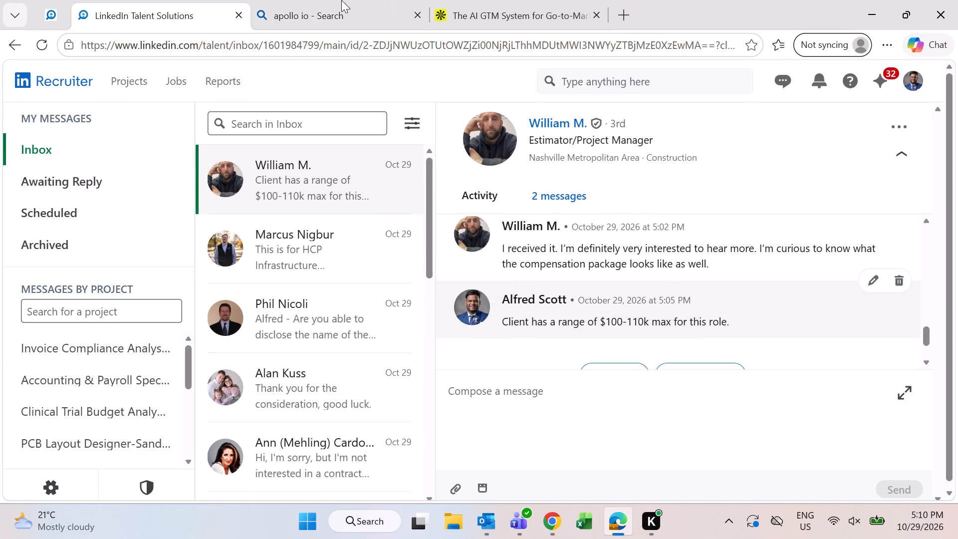
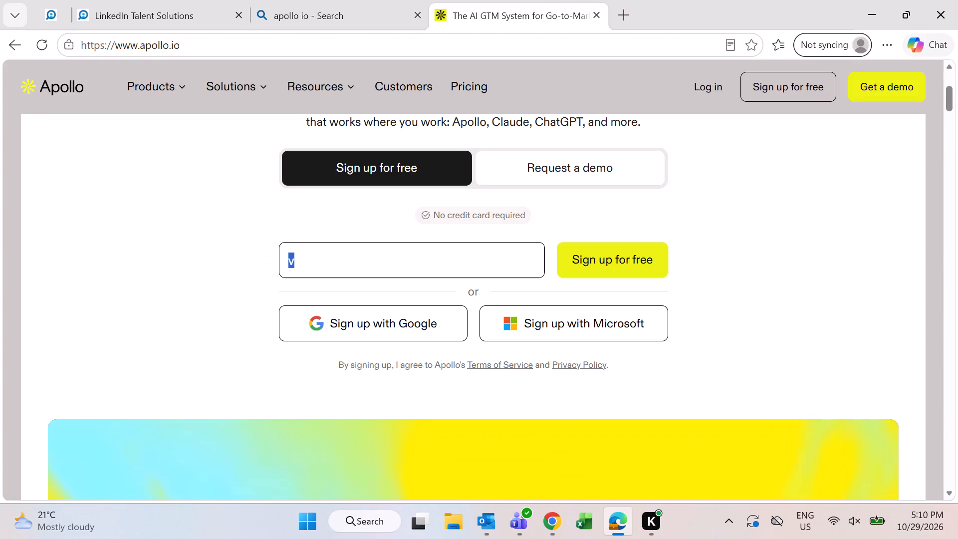
Replace the stray character in Apollo's free sign-up email field with the copied email address.
key("ctrl+v")
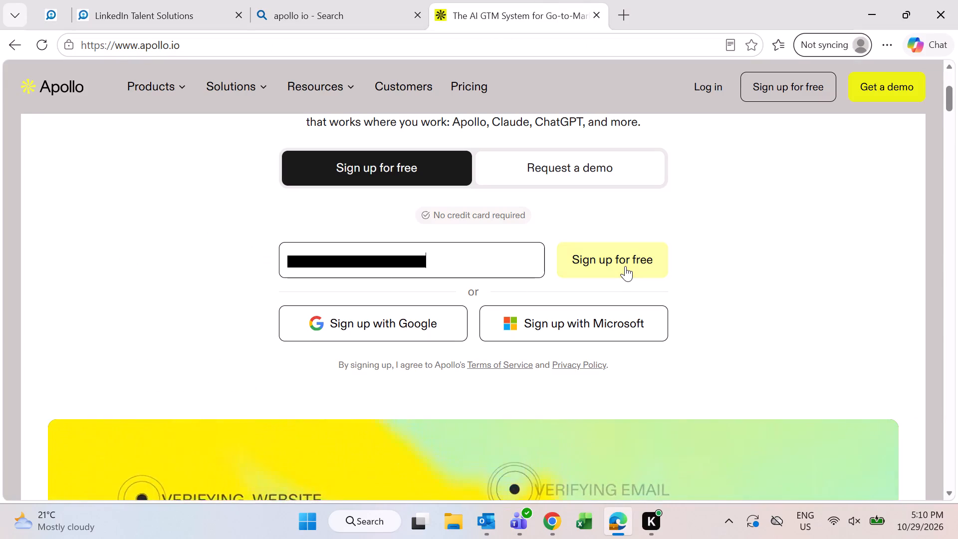
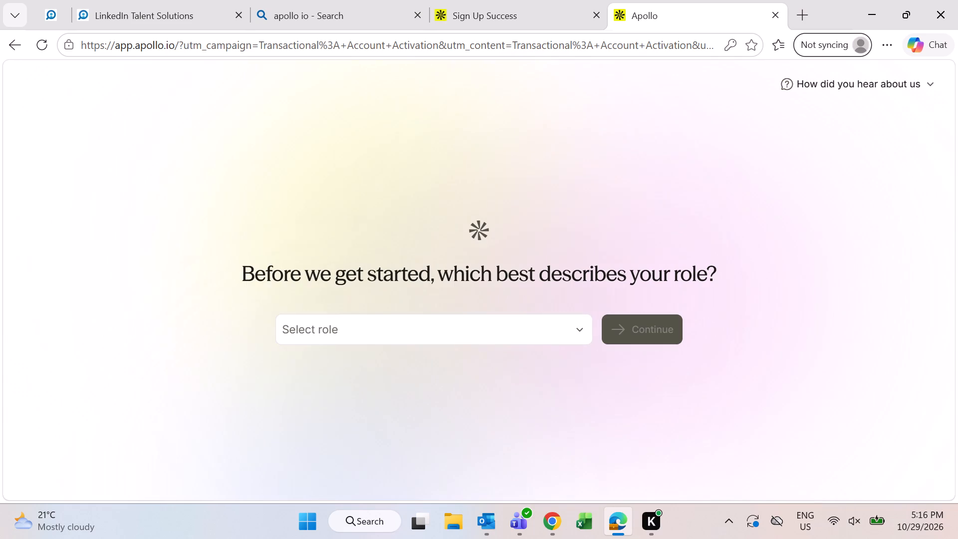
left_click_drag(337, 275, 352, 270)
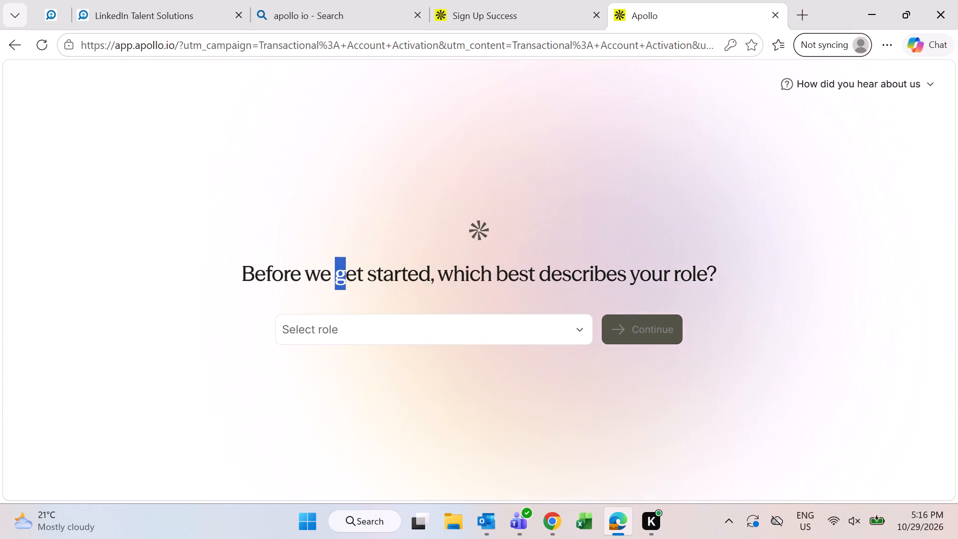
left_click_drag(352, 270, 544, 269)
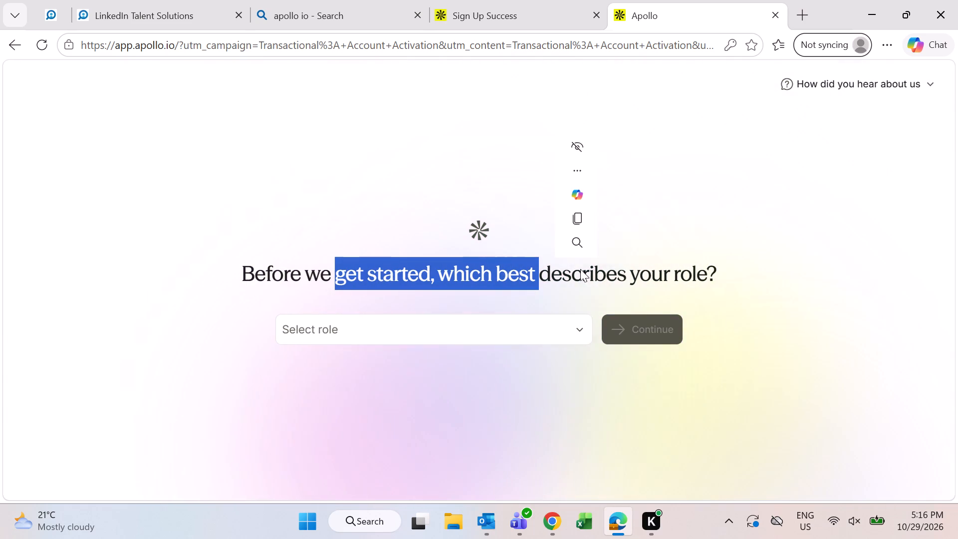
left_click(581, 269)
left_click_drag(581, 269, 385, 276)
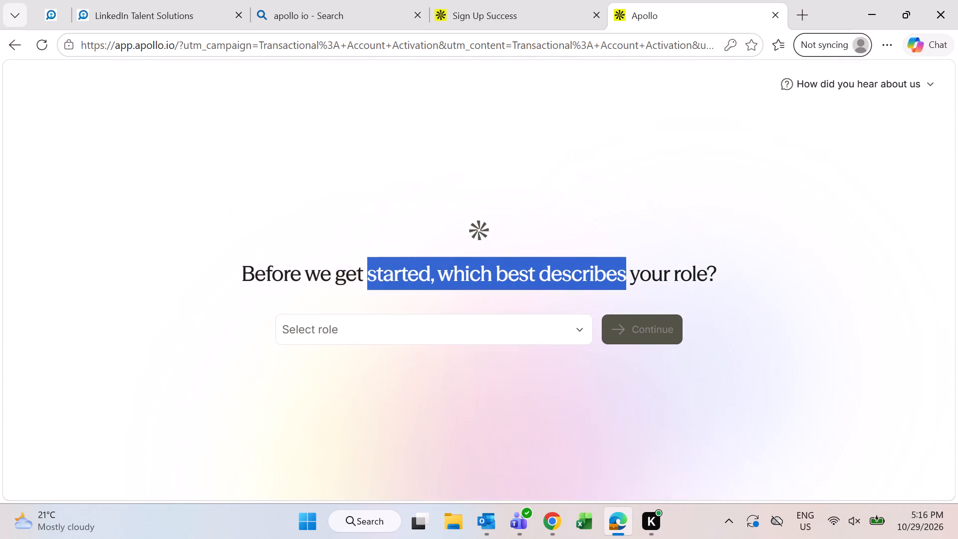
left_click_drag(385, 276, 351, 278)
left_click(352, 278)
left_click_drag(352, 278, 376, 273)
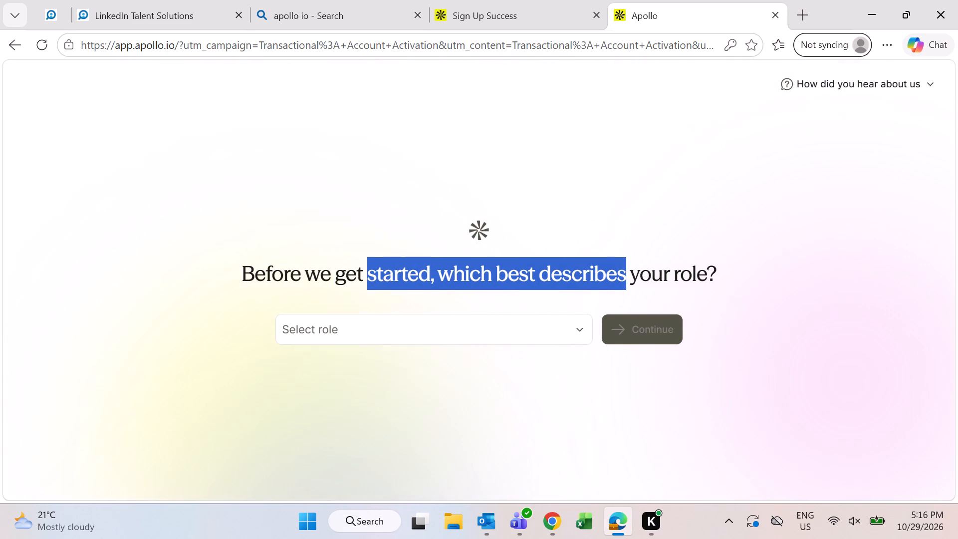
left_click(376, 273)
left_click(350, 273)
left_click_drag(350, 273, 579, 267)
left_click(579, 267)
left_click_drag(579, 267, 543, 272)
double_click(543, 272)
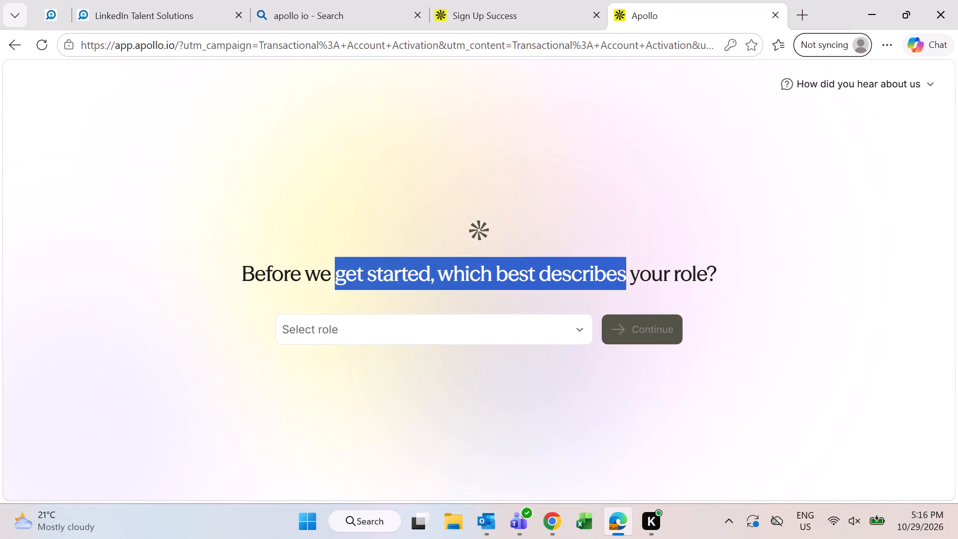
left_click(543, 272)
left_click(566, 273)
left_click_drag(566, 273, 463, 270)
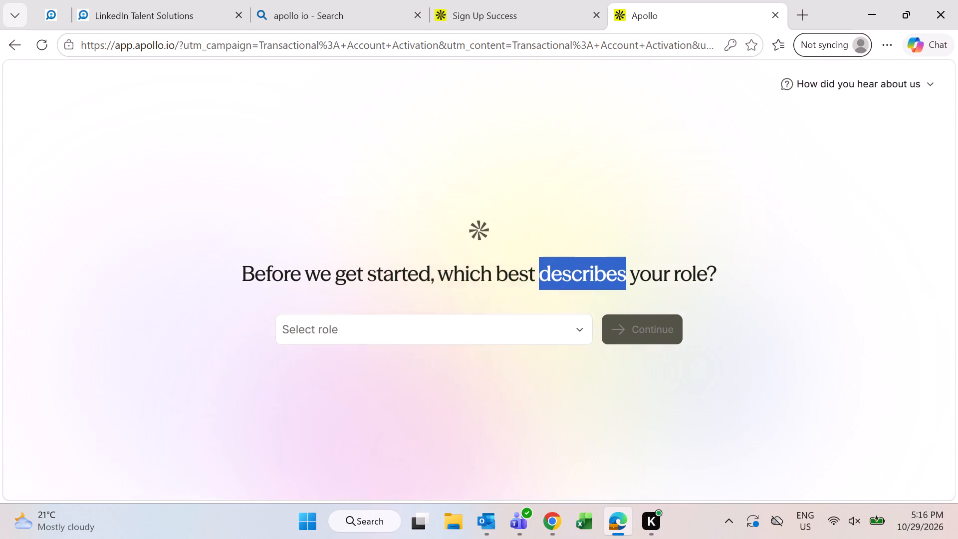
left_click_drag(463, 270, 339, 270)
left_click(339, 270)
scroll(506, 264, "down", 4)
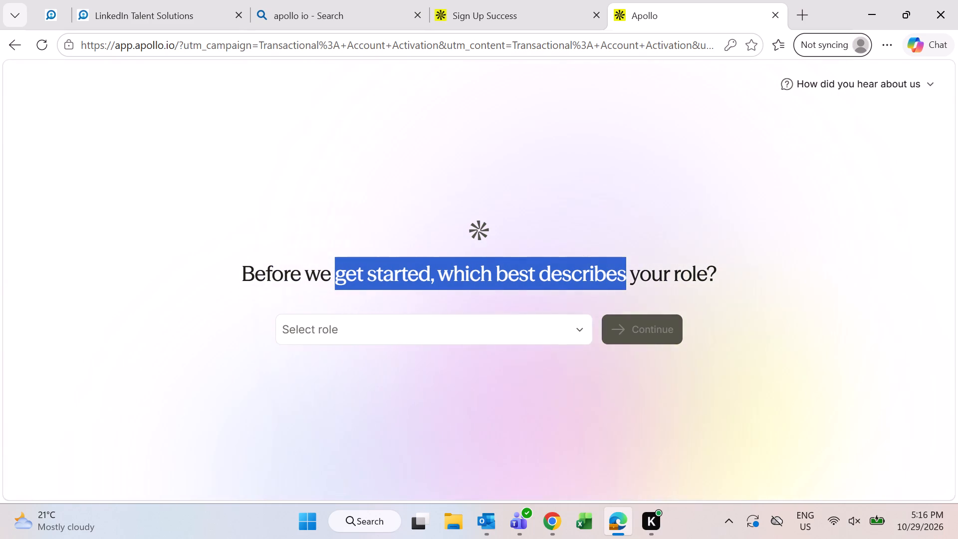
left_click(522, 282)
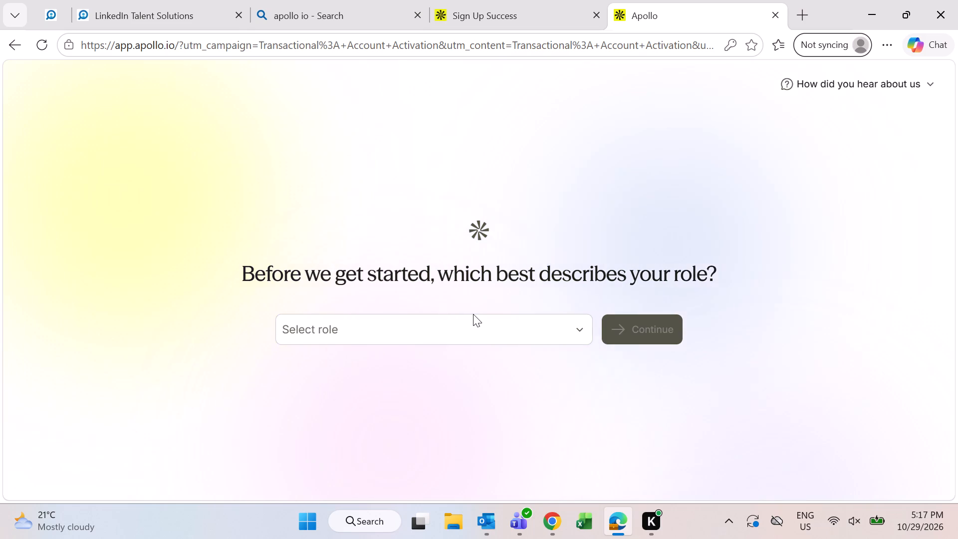
Set the role to Sales Leader in the onboarding question and continue.
left_click(475, 325)
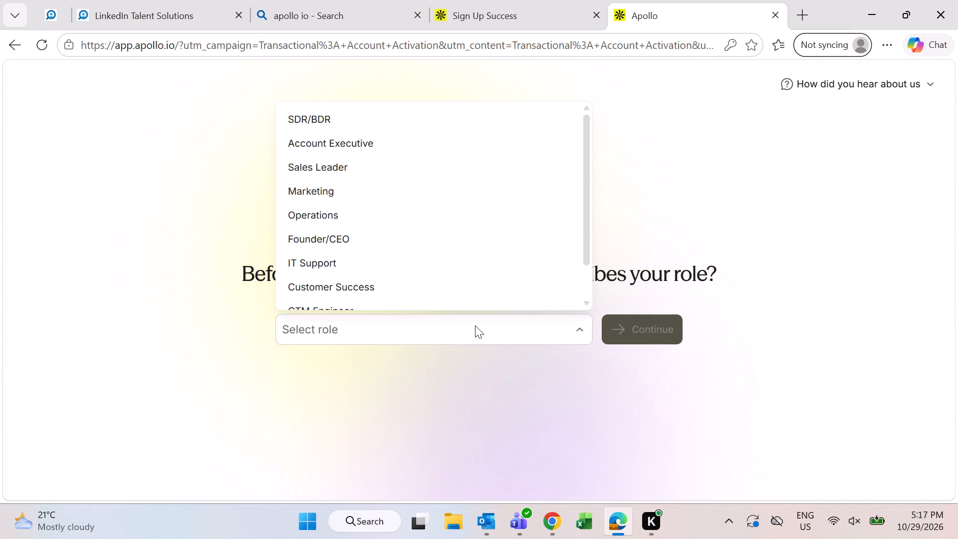
scroll(411, 152, "up", 2)
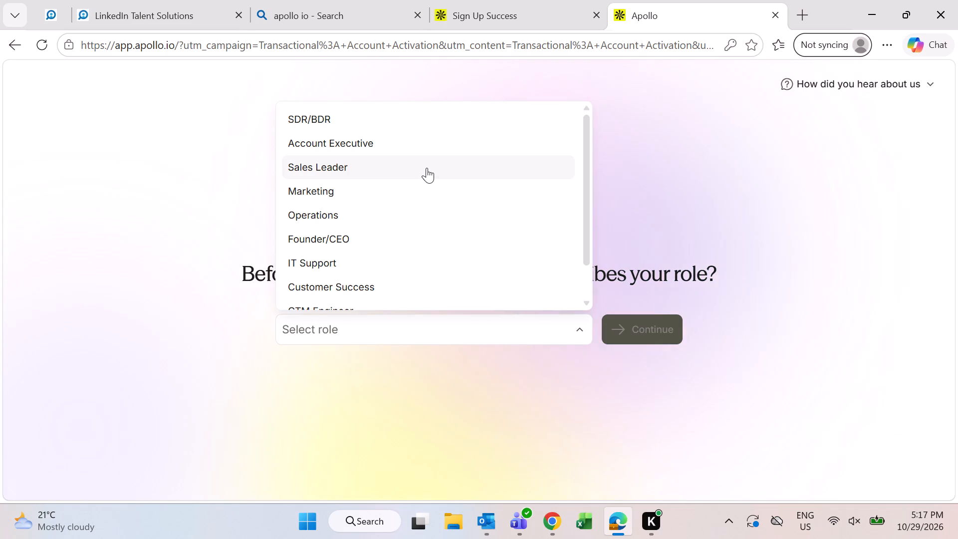
left_click(427, 168)
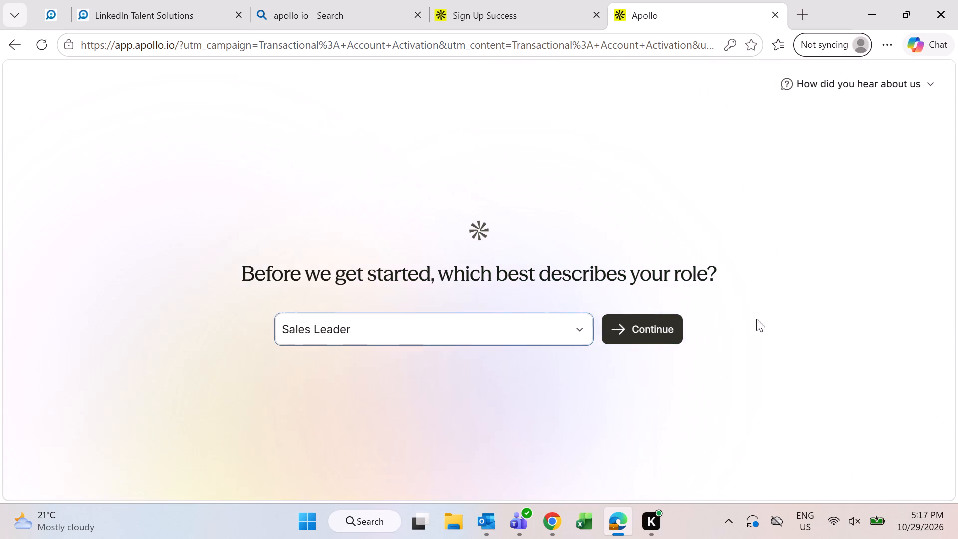
left_click(658, 321)
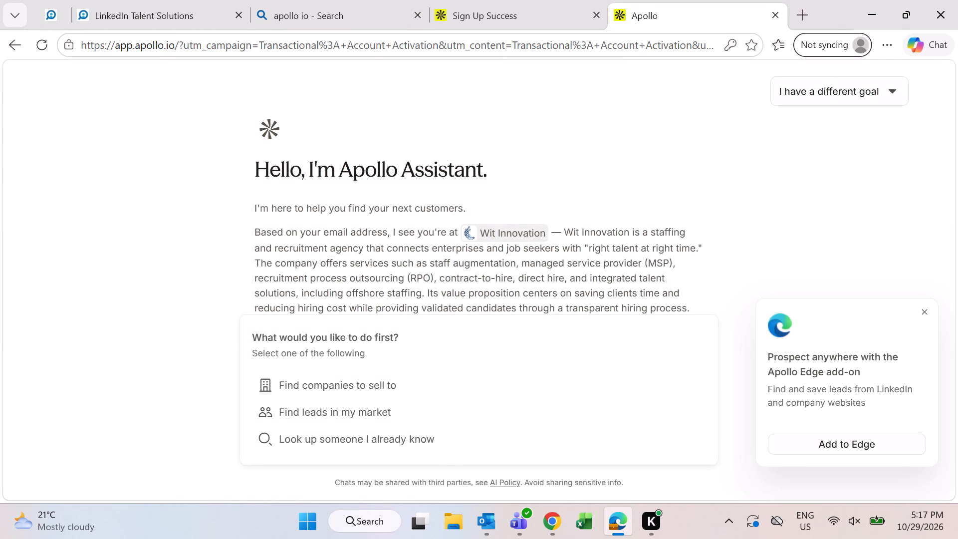
Choose finding leads in my market as the first task for Apollo Assistant.
scroll(555, 288, "down", 1)
left_click(421, 412)
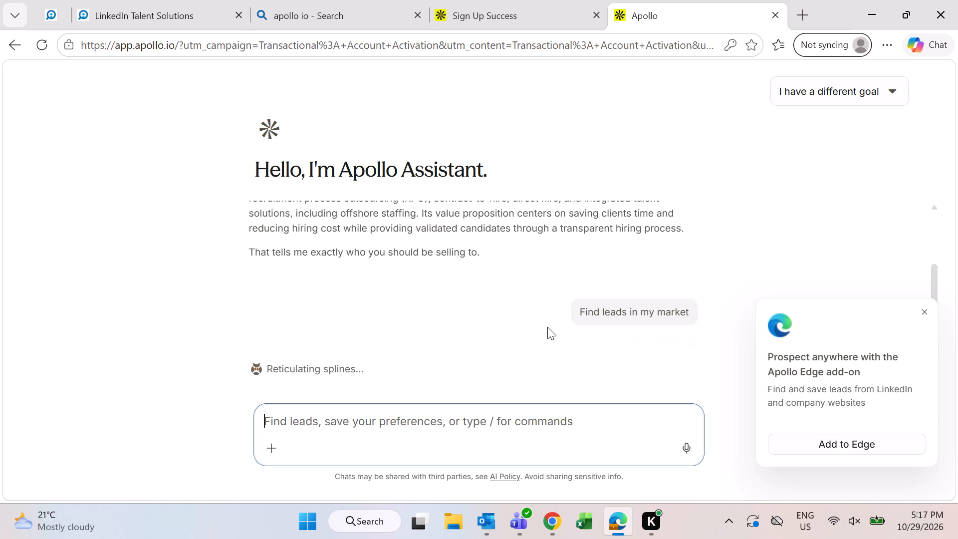
scroll(488, 302, "up", 1)
scroll(491, 290, "down", 7)
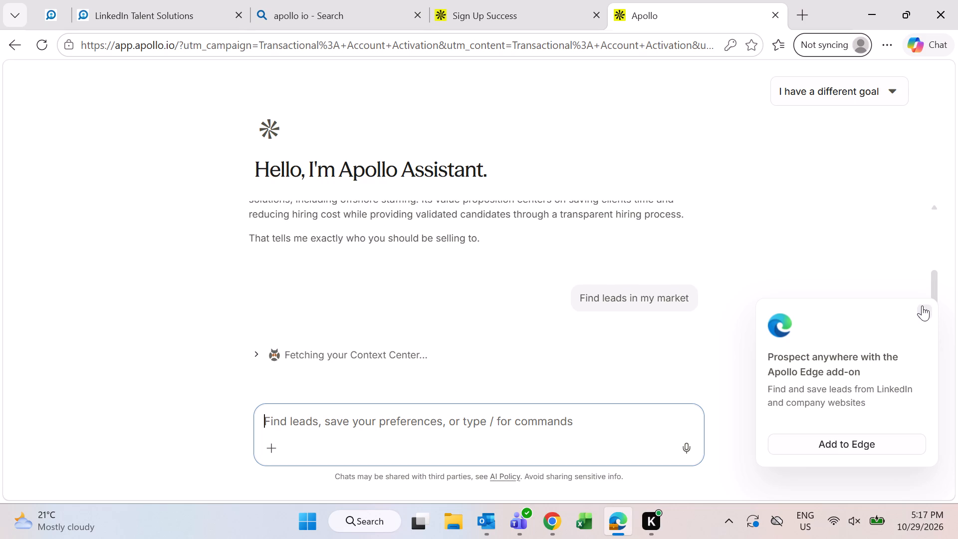
Dismiss the Apollo Edge add-on promotion.
left_click(922, 305)
Review the assistant's lead response and its follow-up options, and check which alternative goals are offered.
scroll(428, 352, "down", 3)
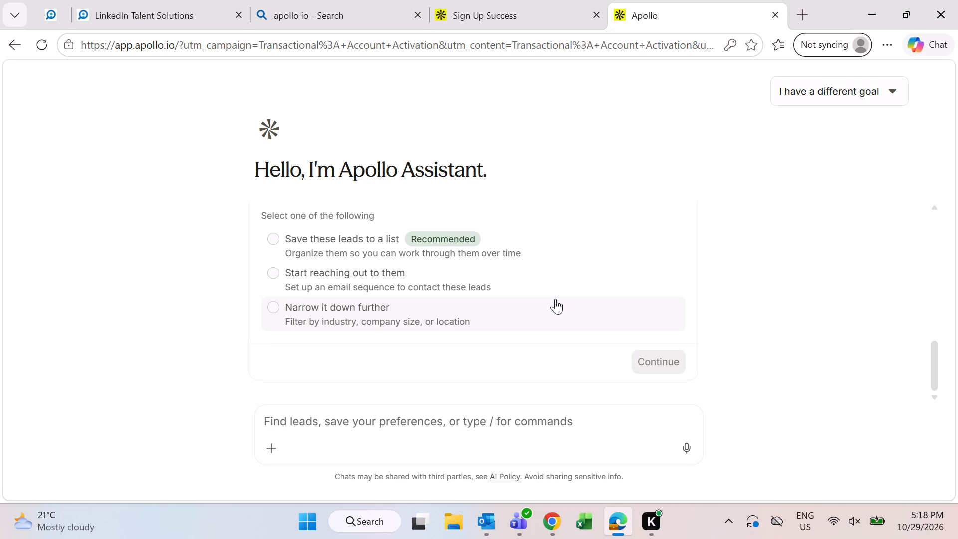
scroll(555, 299, "up", 1)
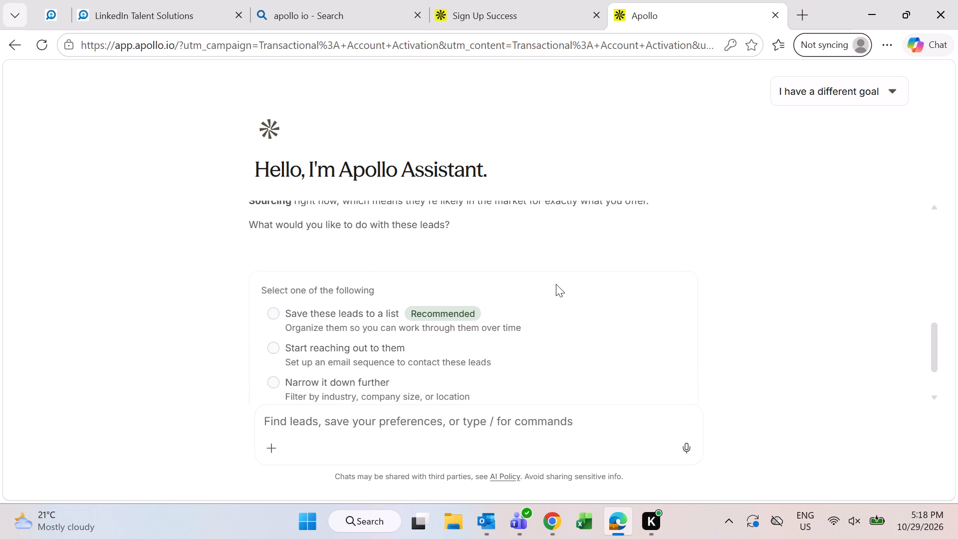
scroll(557, 279, "down", 1)
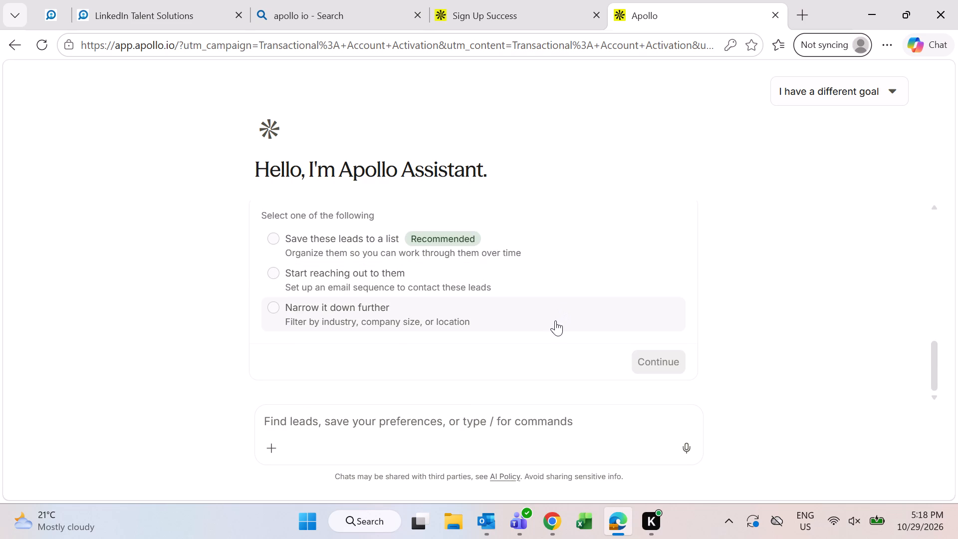
scroll(536, 352, "down", 3)
scroll(558, 312, "up", 1)
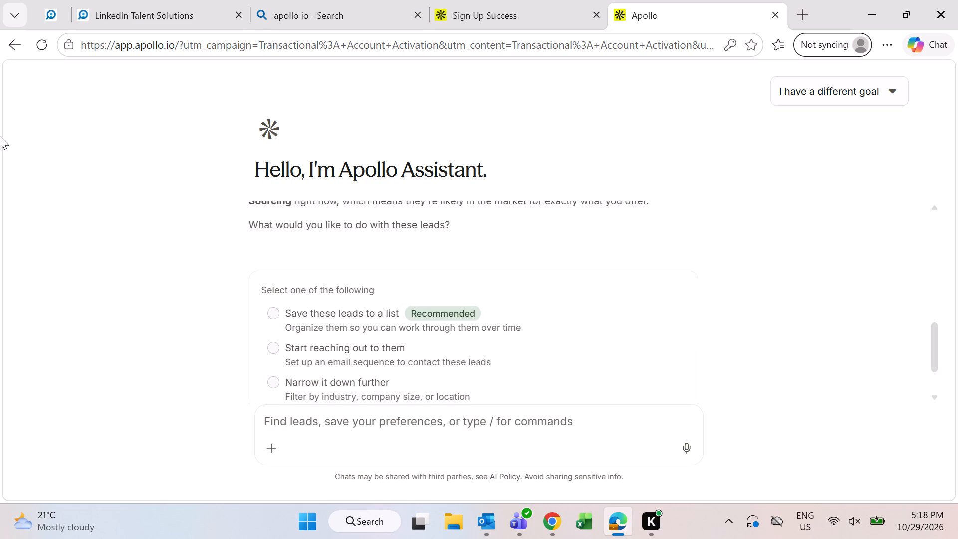
scroll(461, 289, "up", 6)
scroll(460, 350, "up", 3)
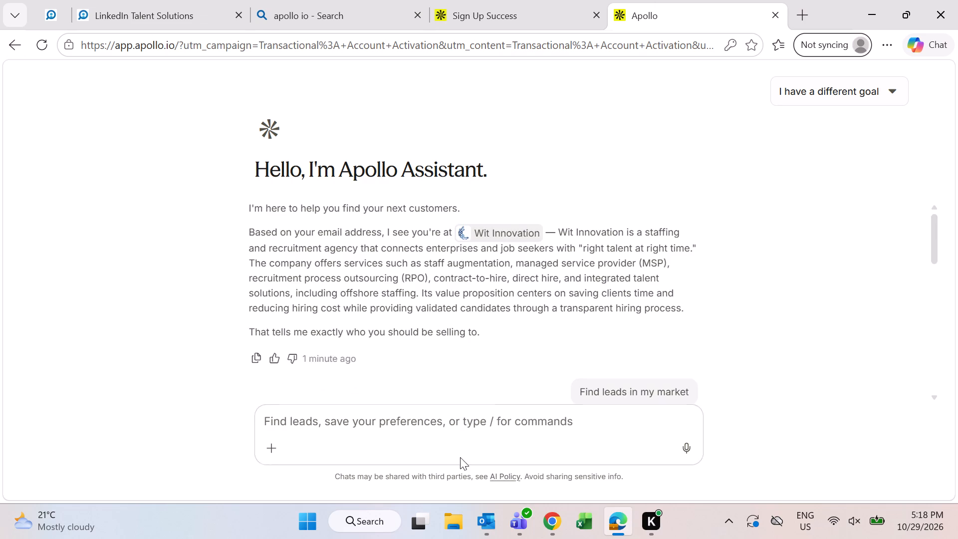
scroll(460, 457, "up", 1)
scroll(531, 316, "down", 10)
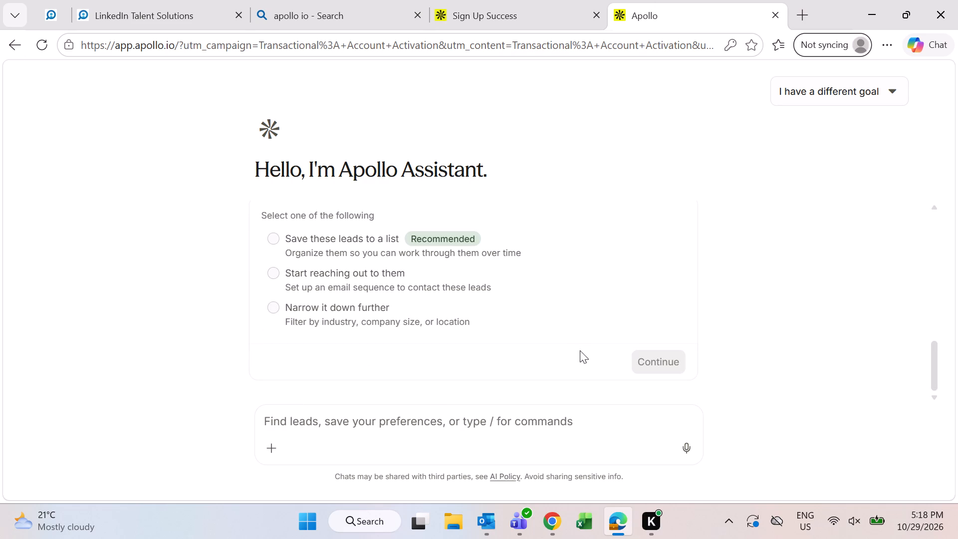
scroll(580, 350, "down", 3)
scroll(582, 340, "up", 6)
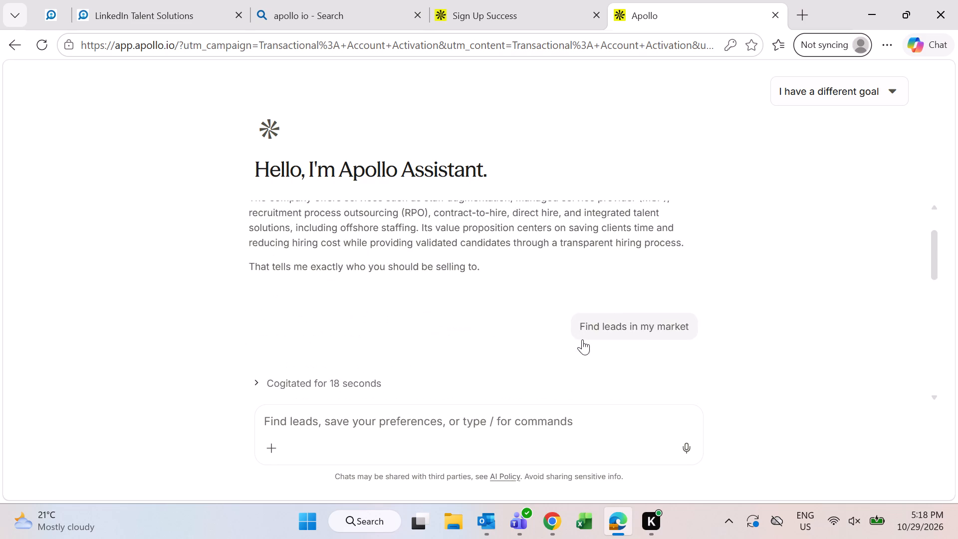
scroll(582, 339, "up", 3)
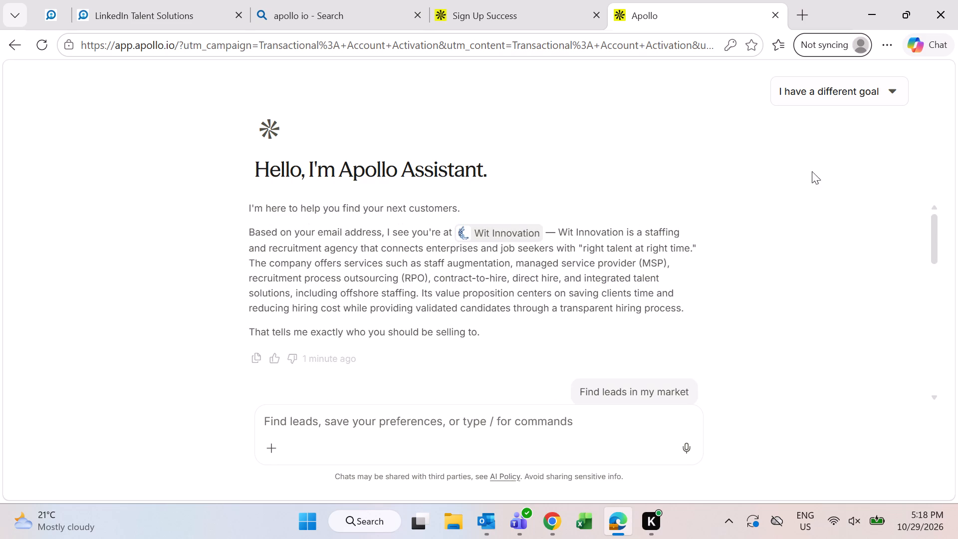
left_click(868, 99)
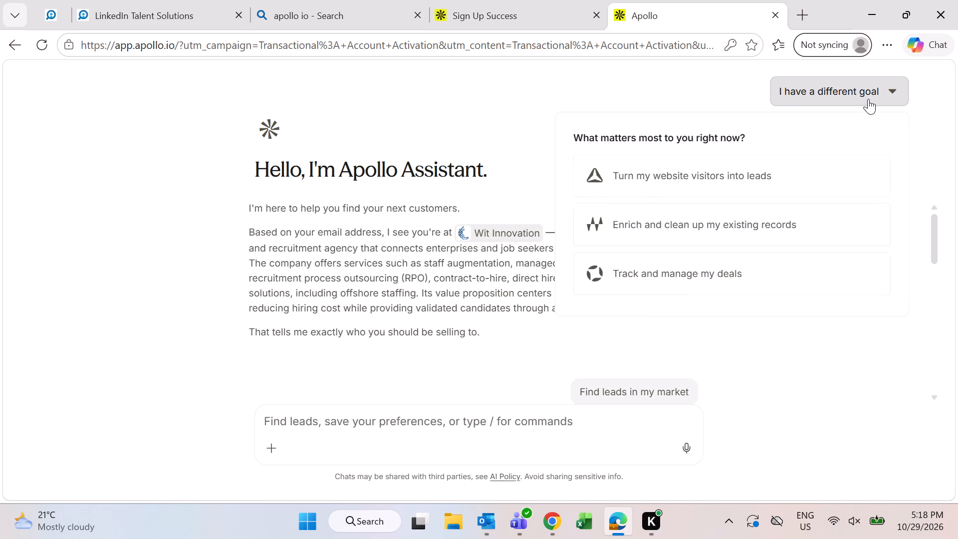
left_click(868, 99)
Choose to save these leads to a list as the follow-up action and submit the choice.
scroll(345, 416, "down", 4)
scroll(396, 358, "down", 10)
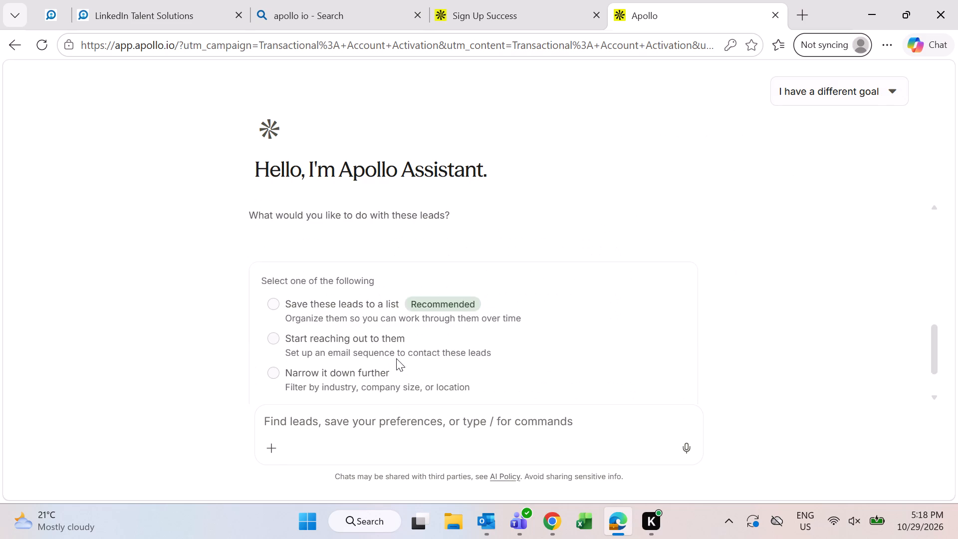
scroll(412, 333, "up", 1)
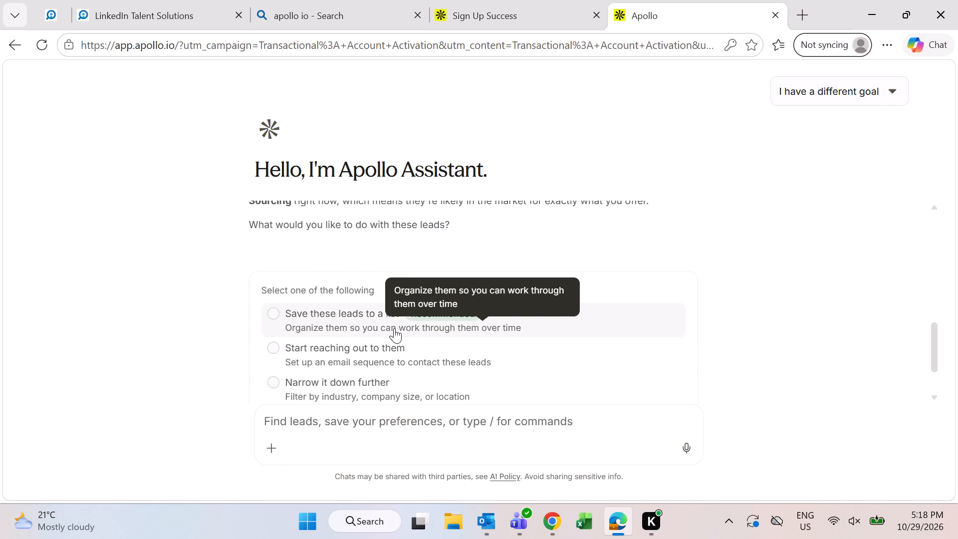
left_click(394, 328)
scroll(615, 320, "down", 3)
left_click(662, 354)
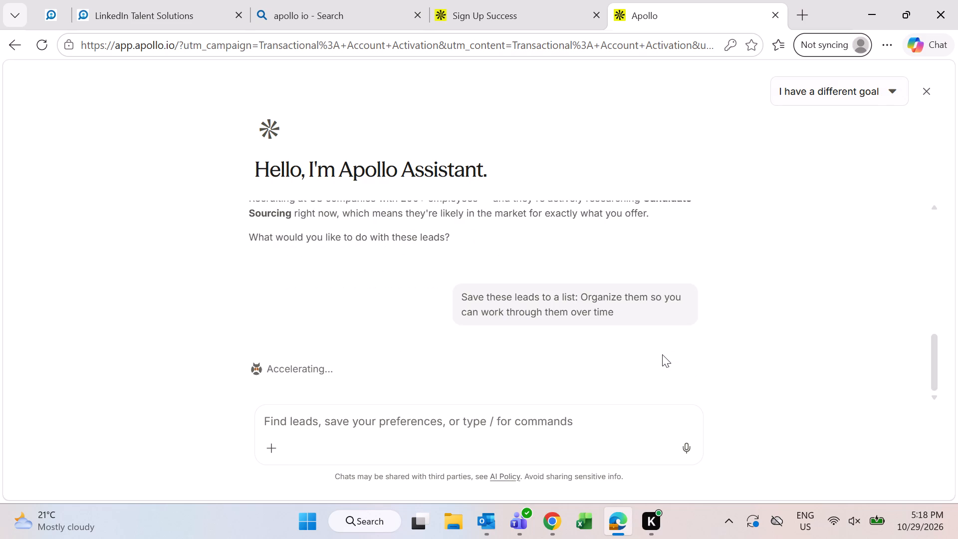
Examine the assistant's reply to the list-saving request, its follow-up options and the earlier lead conversation.
scroll(662, 354, "down", 2)
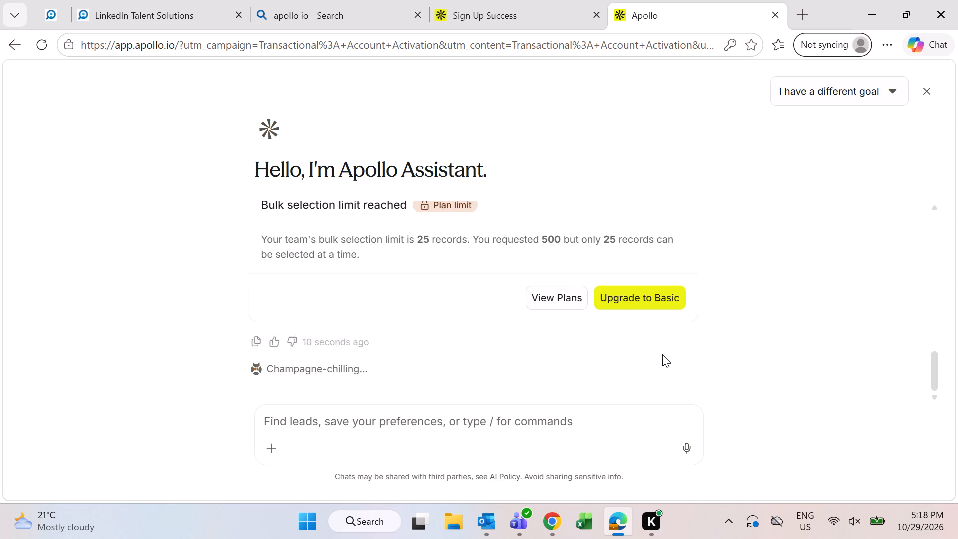
scroll(395, 188, "up", 2)
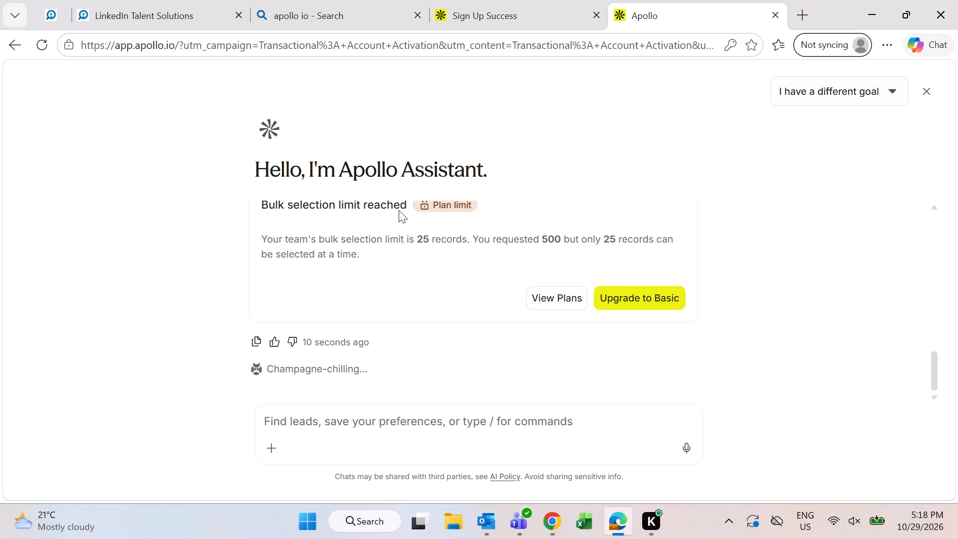
scroll(465, 231, "up", 1)
scroll(465, 273, "up", 2)
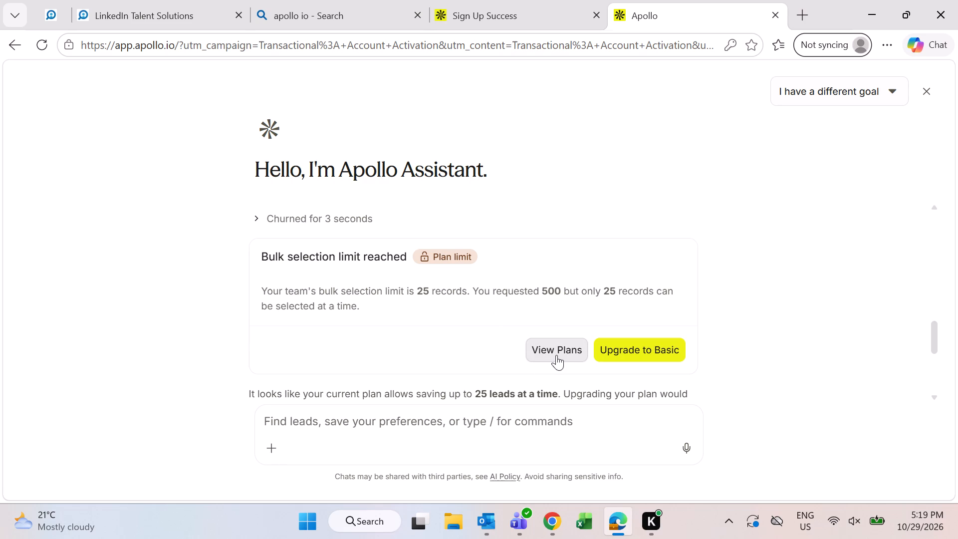
scroll(556, 354, "down", 2)
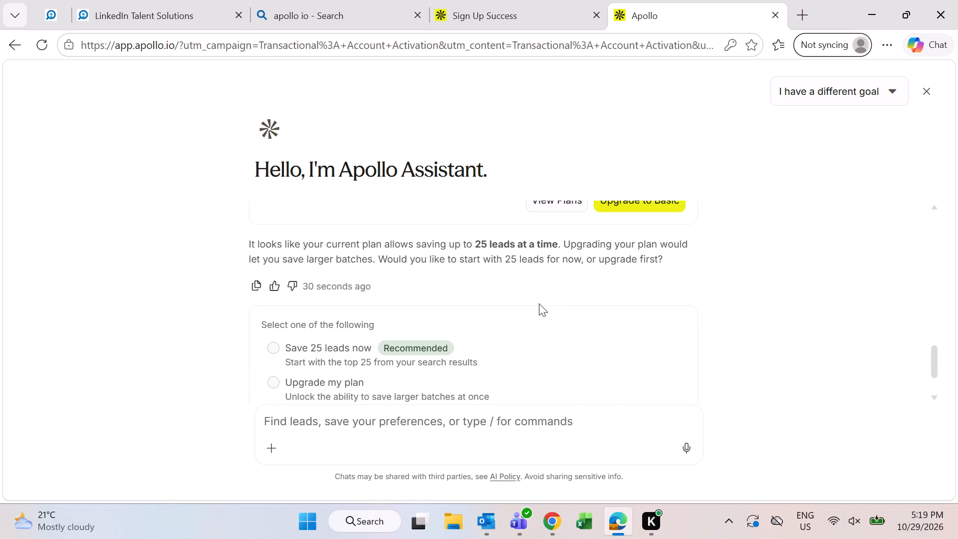
scroll(360, 336, "down", 3)
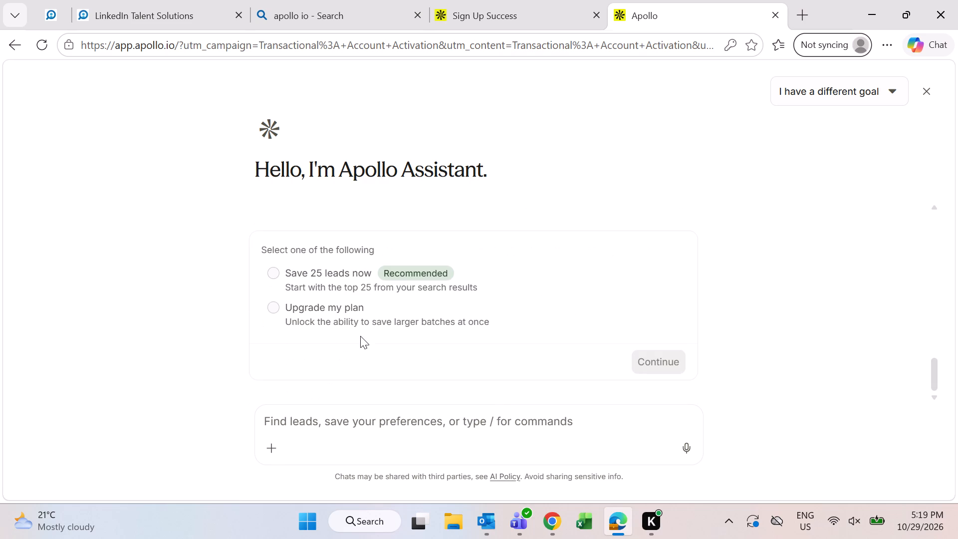
scroll(371, 316, "down", 4)
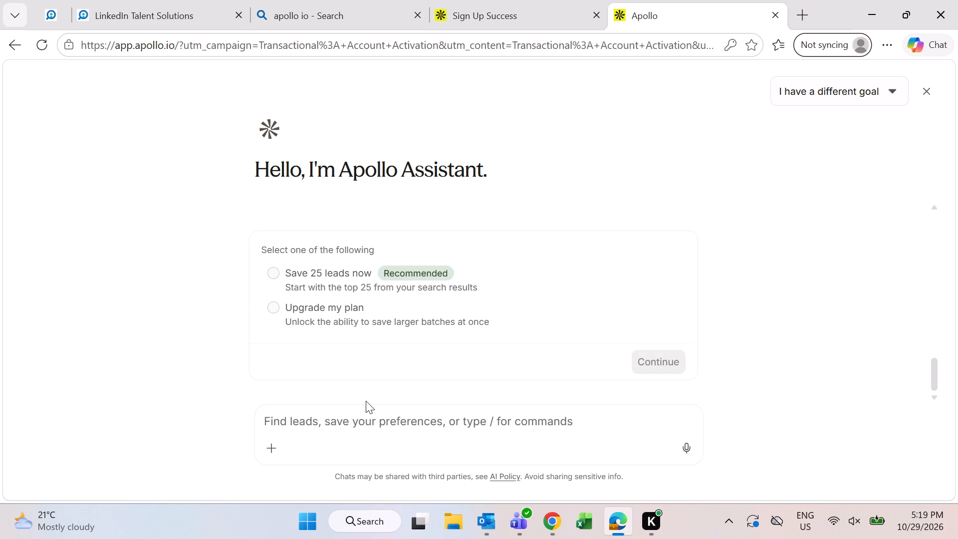
left_click(364, 411)
scroll(363, 285, "up", 9)
scroll(400, 216, "up", 1)
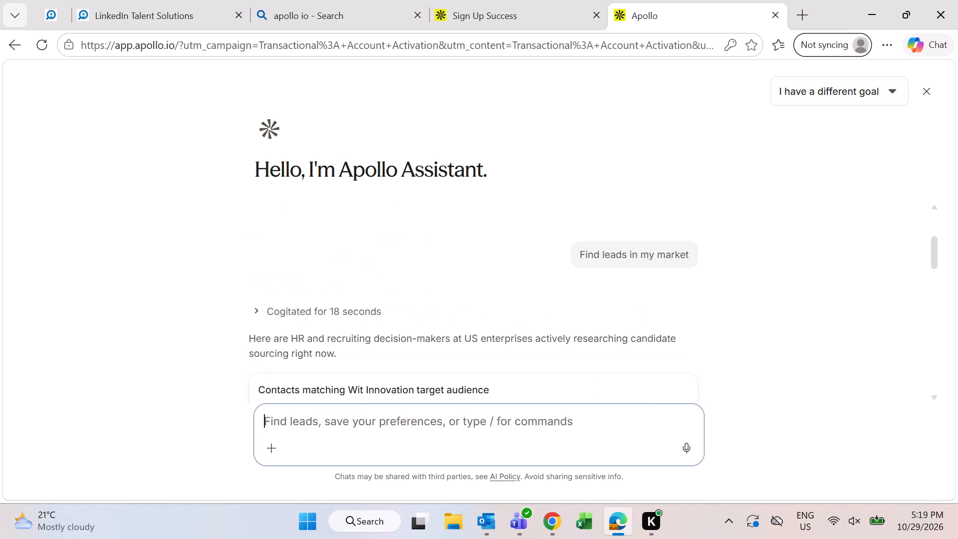
Close the Apollo Assistant conversation to reach the Apollo home page.
left_click(385, 181)
scroll(461, 183, "up", 3)
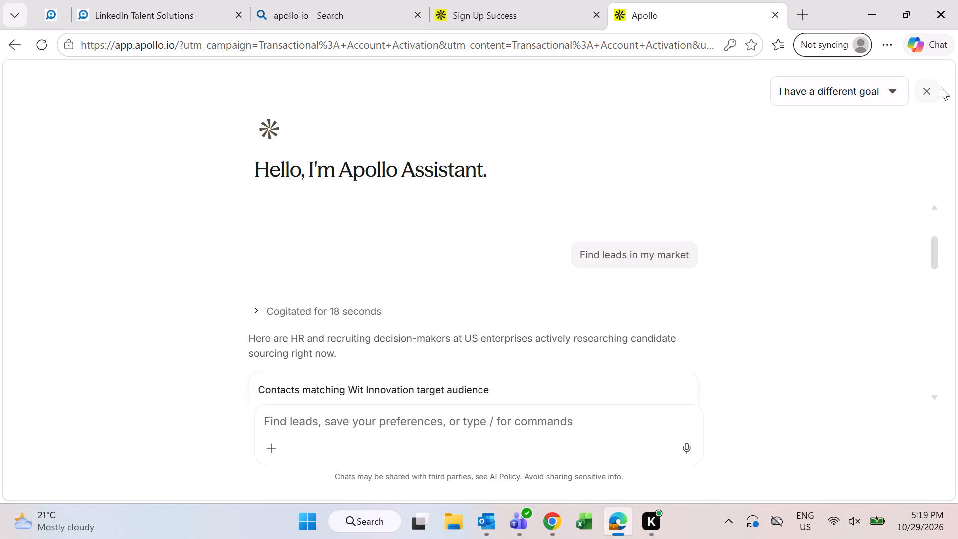
left_click(914, 89)
left_click(918, 89)
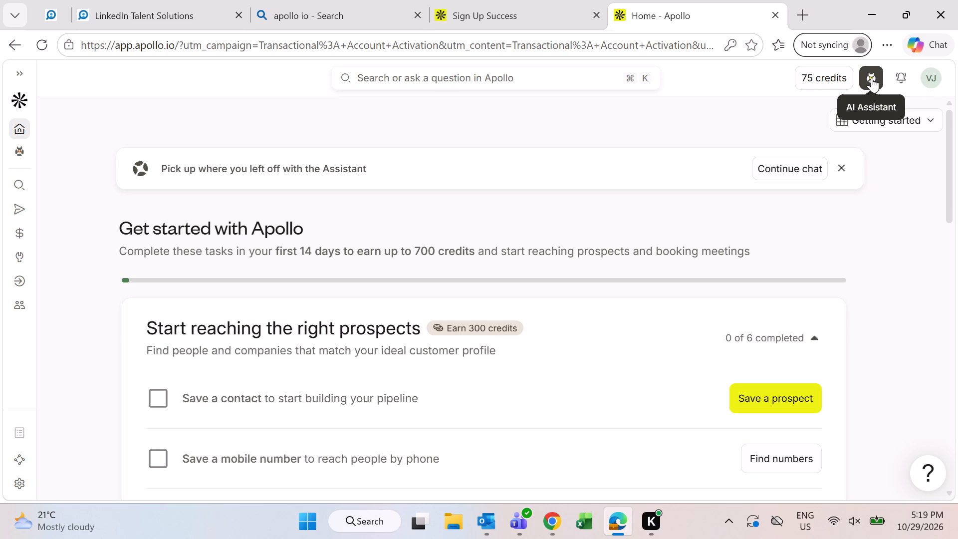
Check the team credit usage summary, and close it again.
left_click(817, 86)
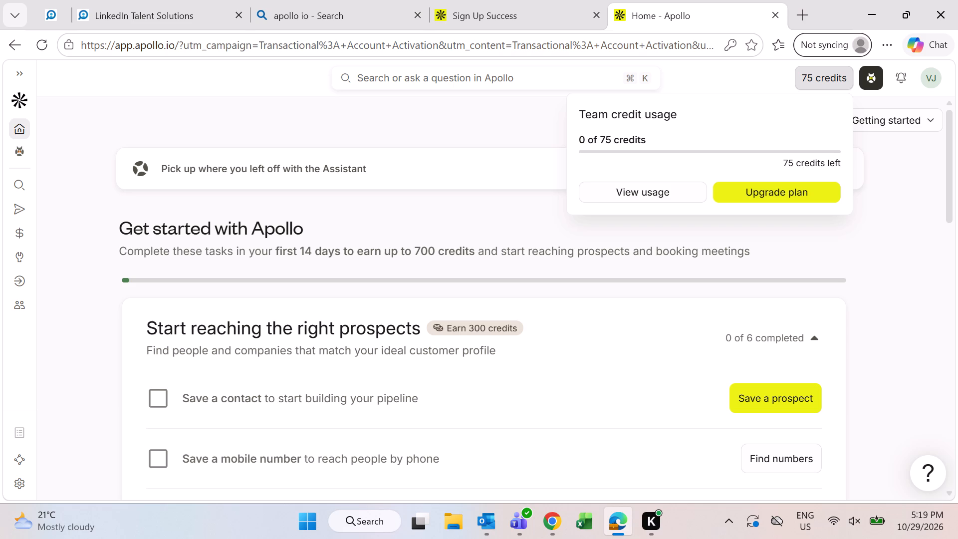
left_click(877, 226)
Start the "Save a contact" getting-started task and dismiss its onboarding tip about accessing a contact's email.
scroll(507, 211, "down", 2)
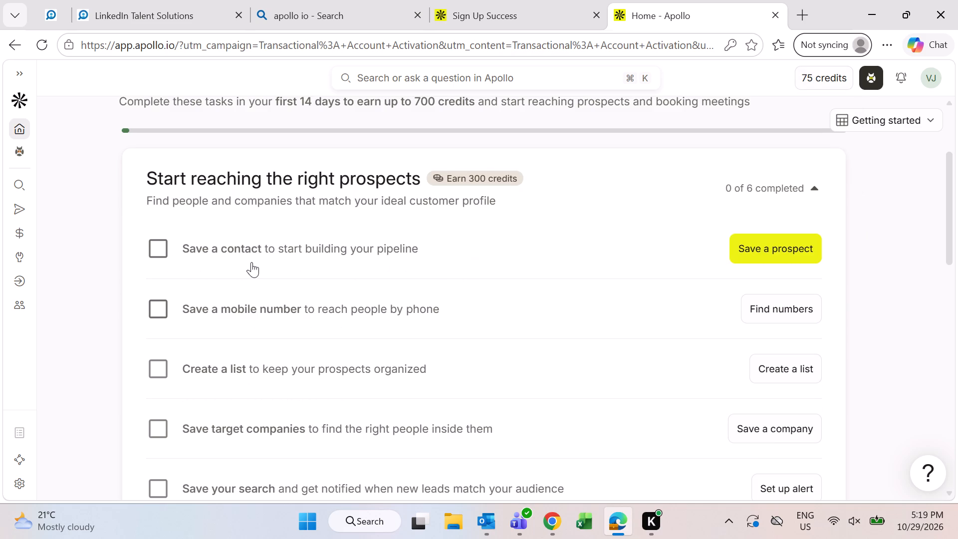
left_click(158, 247)
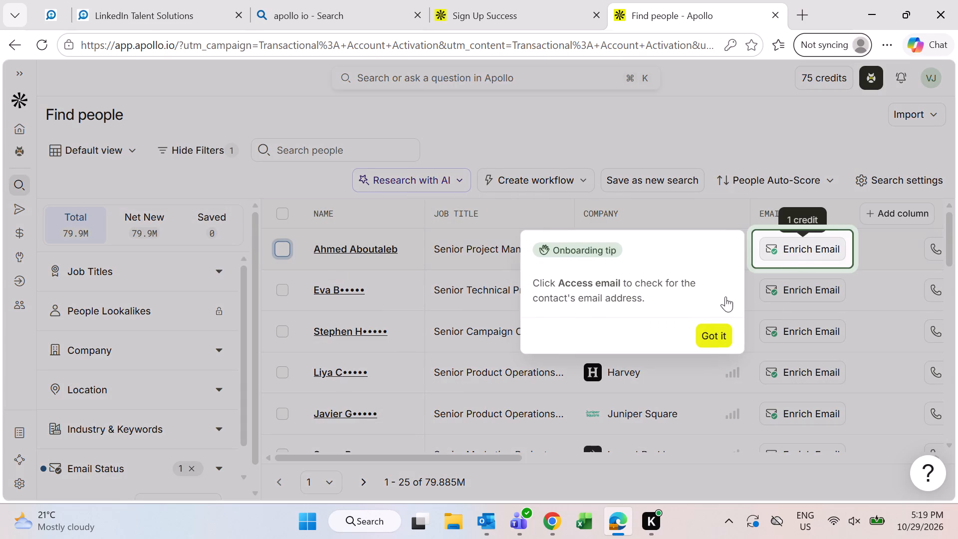
left_click(713, 340)
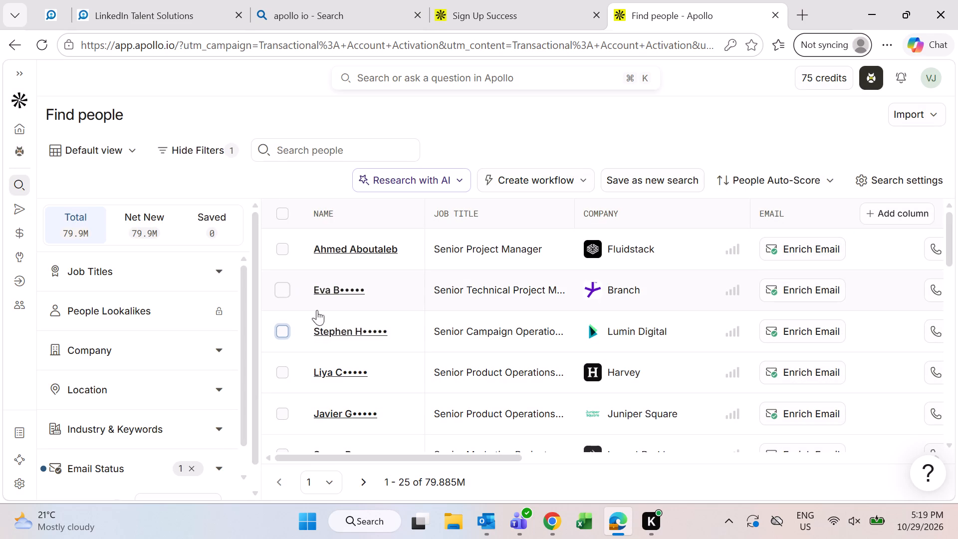
Enrich the email of the Senior Project Manager at Fluidstack in the people list, and dismiss the onboarding task notification.
scroll(489, 287, "down", 2)
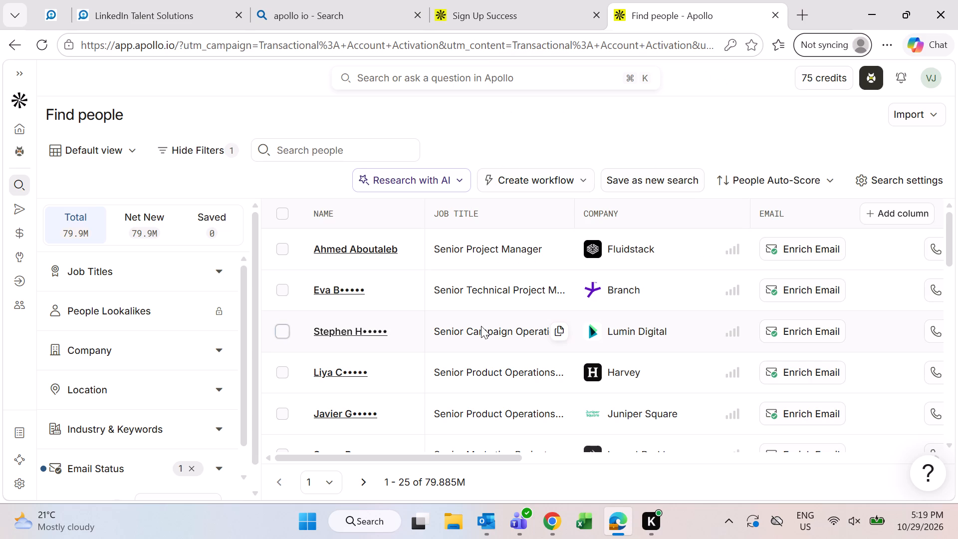
scroll(431, 337, "down", 1)
scroll(431, 337, "up", 2)
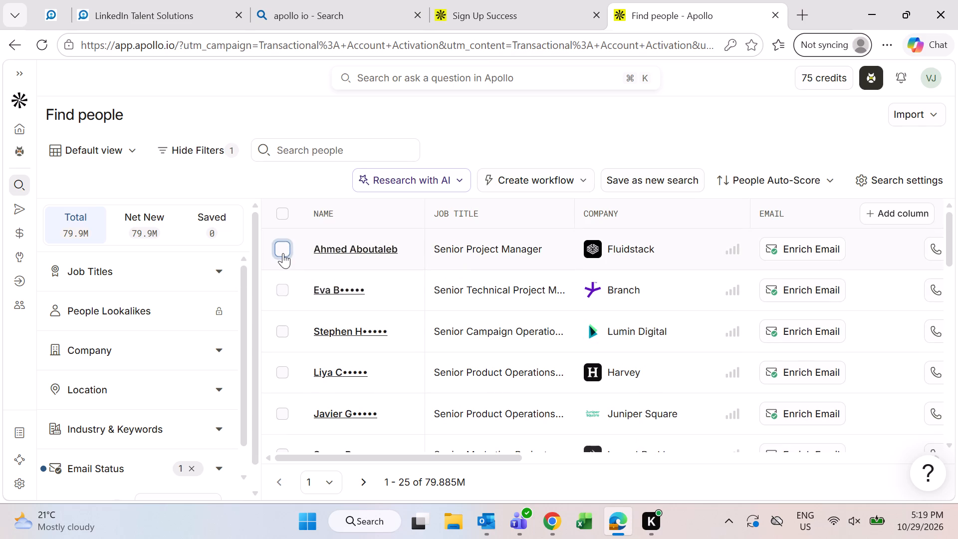
left_click(818, 265)
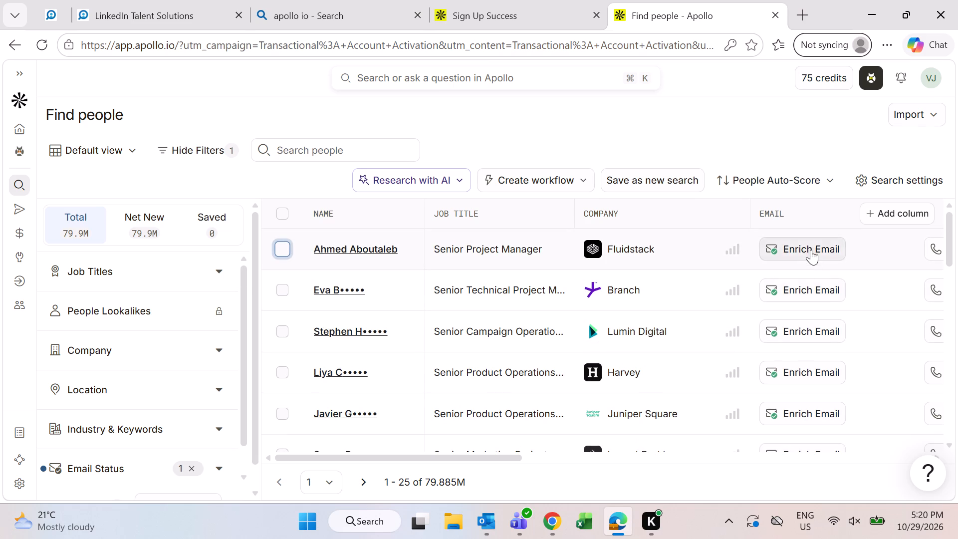
left_click(811, 250)
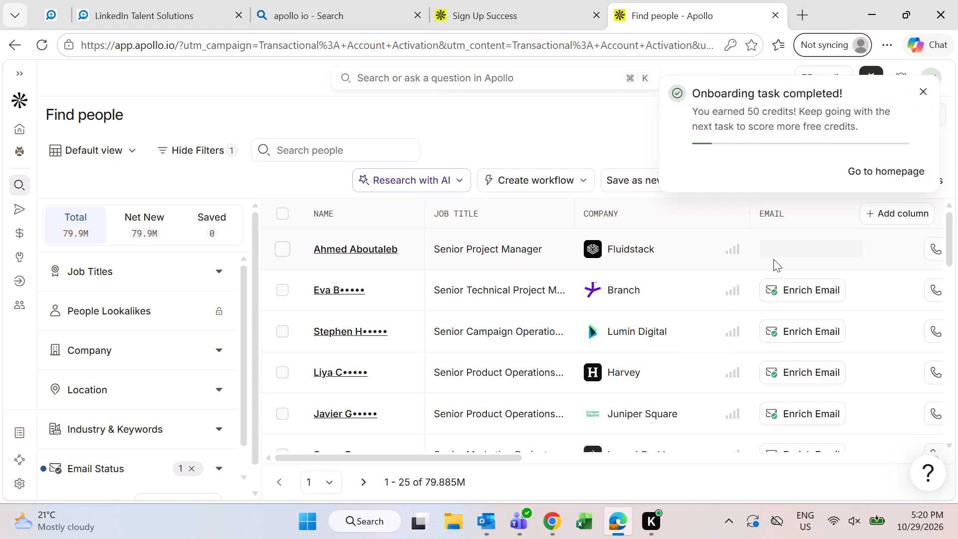
left_click(922, 89)
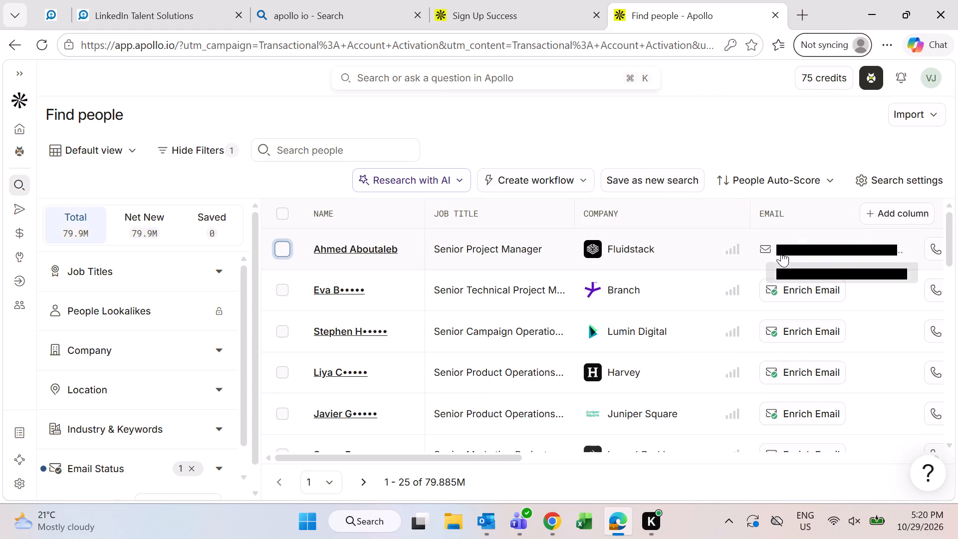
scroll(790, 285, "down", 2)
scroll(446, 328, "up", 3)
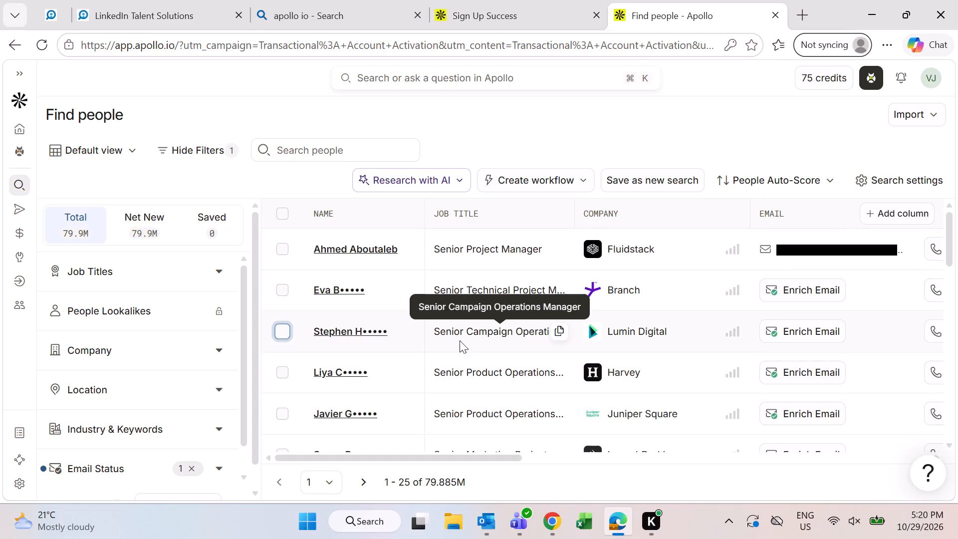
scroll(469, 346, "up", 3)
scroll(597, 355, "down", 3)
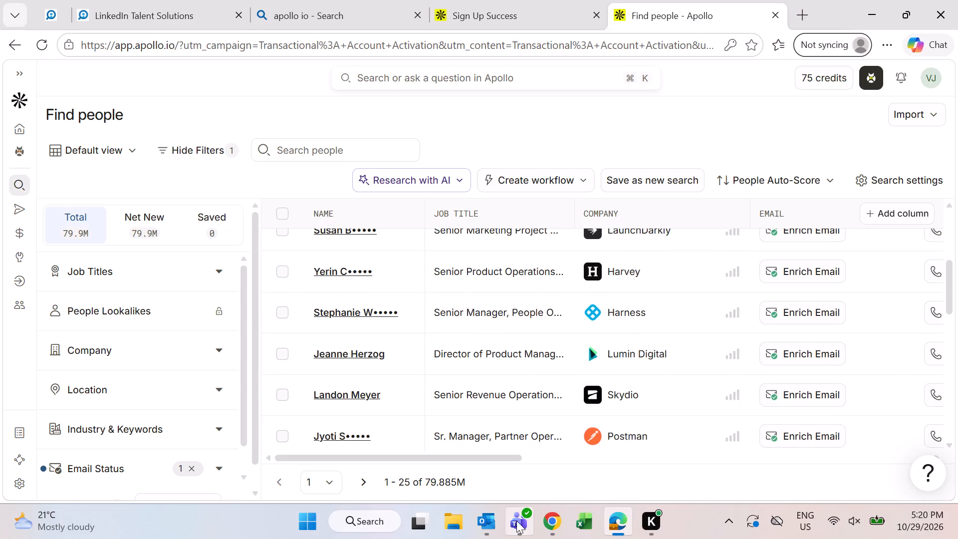
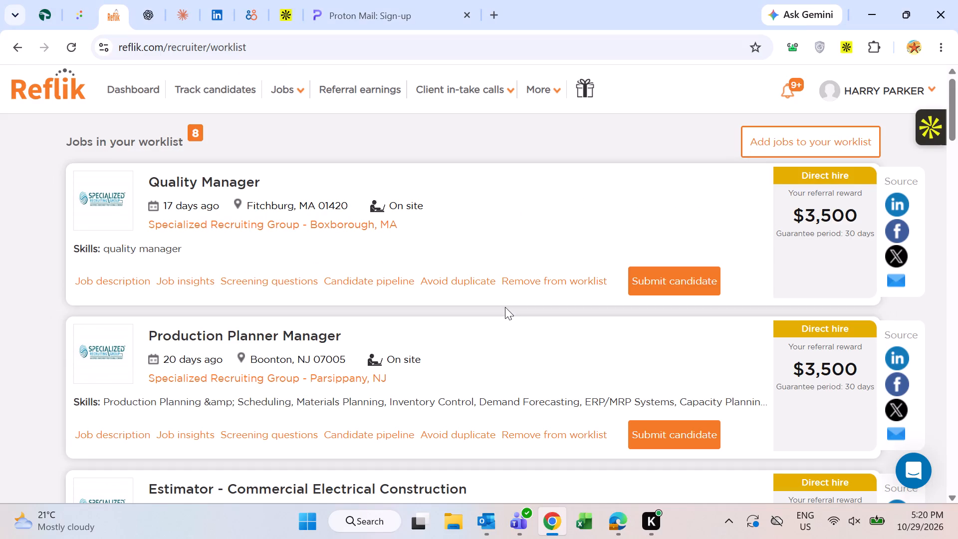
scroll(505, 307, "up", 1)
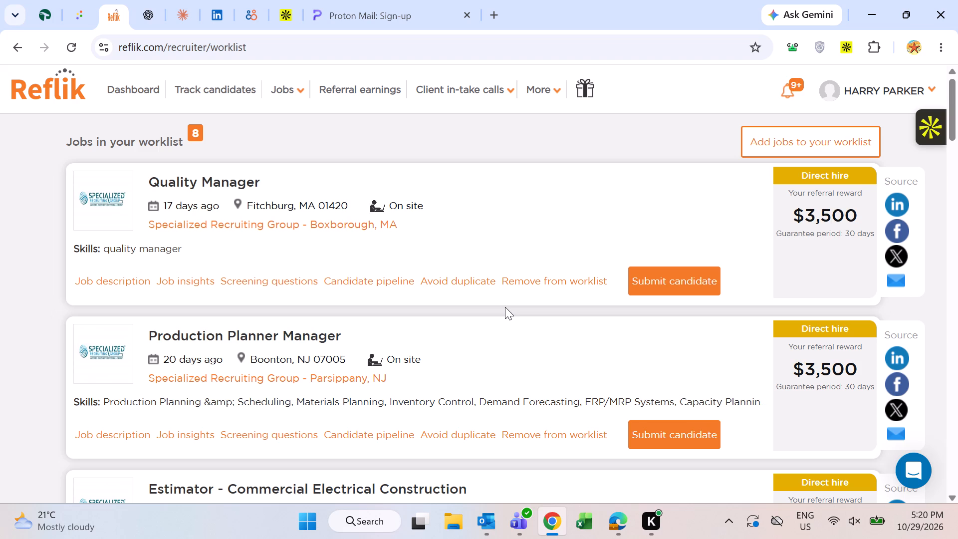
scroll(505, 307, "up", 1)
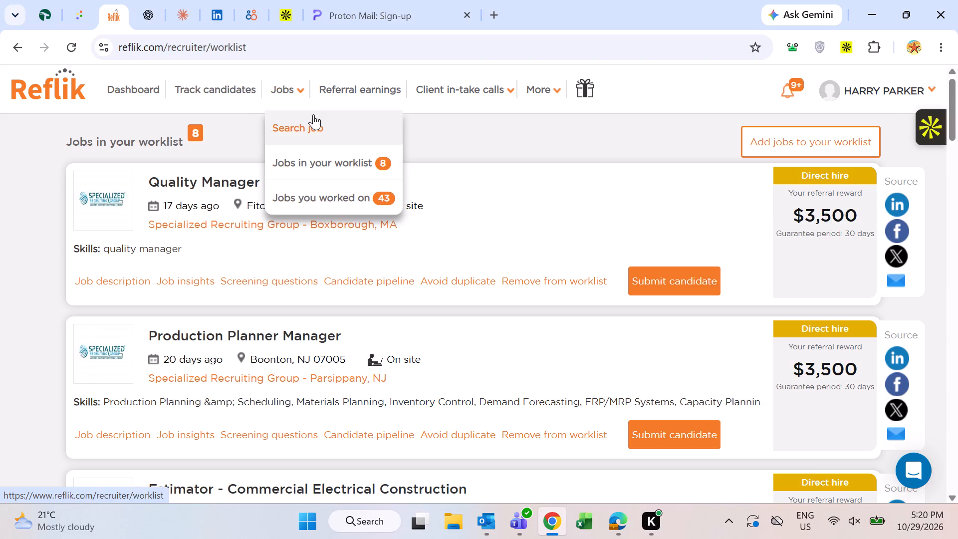
Switch to the Ceipal integrated search page and show the Monster candidate results.
left_click(240, 0)
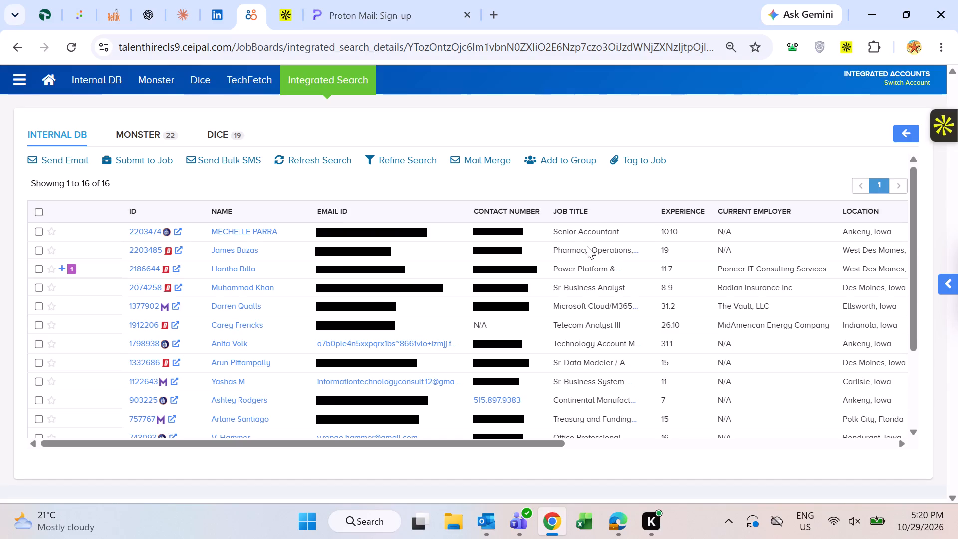
left_click(587, 246)
left_click(156, 135)
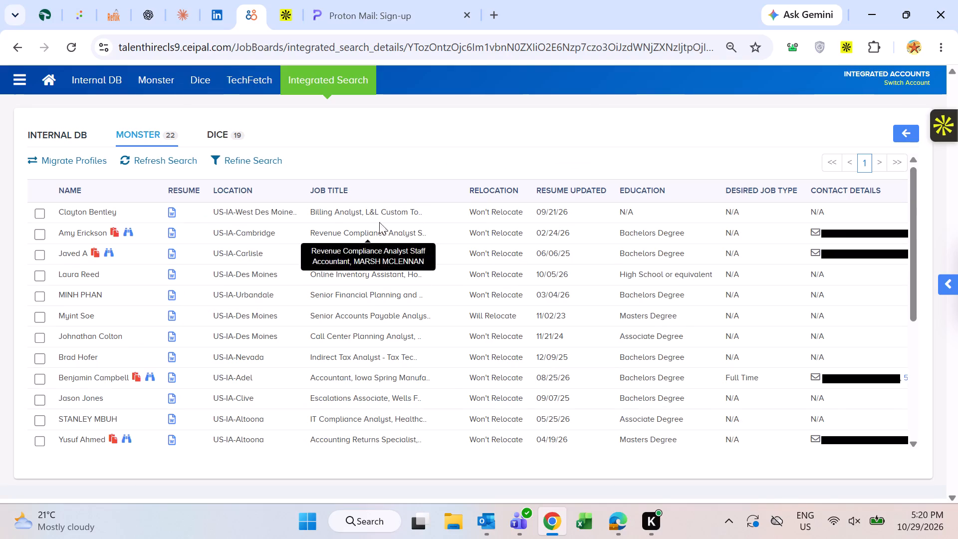
Examine the Billing Analyst job title of the West Des Moines candidate in the Monster results.
double_click(340, 207)
left_click(345, 210)
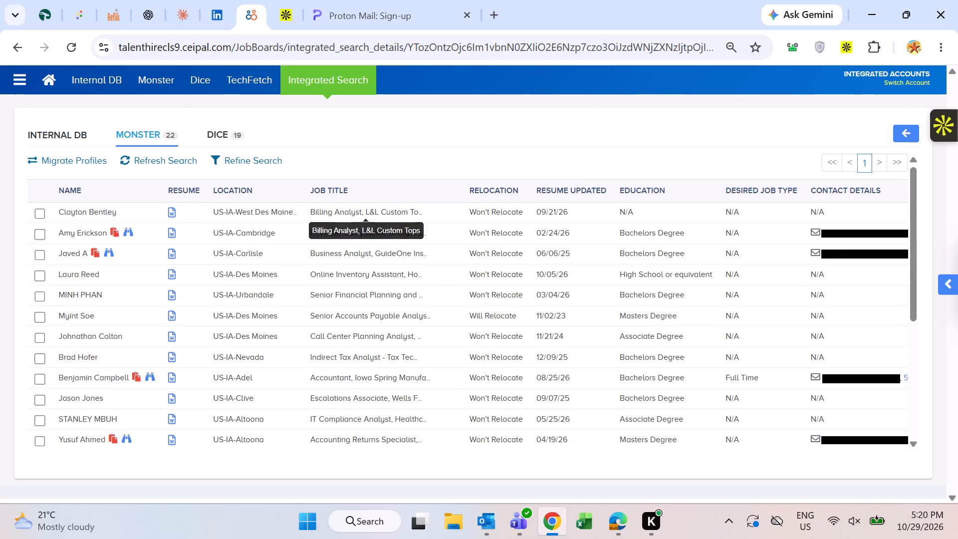
left_click_drag(345, 210, 383, 209)
left_click(383, 209)
left_click_drag(383, 209, 345, 220)
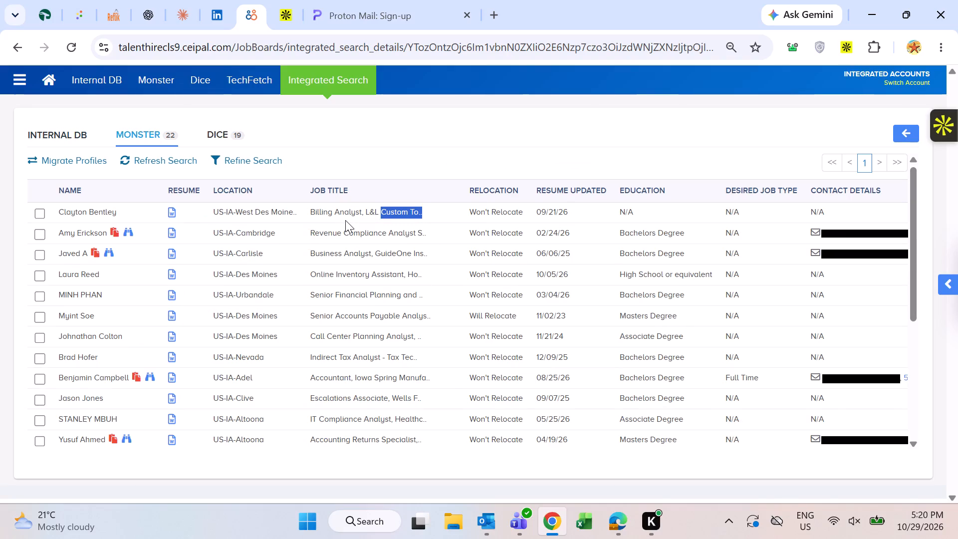
left_click(346, 214)
left_click_drag(346, 214, 383, 213)
left_click(383, 213)
left_click_drag(383, 213, 351, 215)
left_click(351, 215)
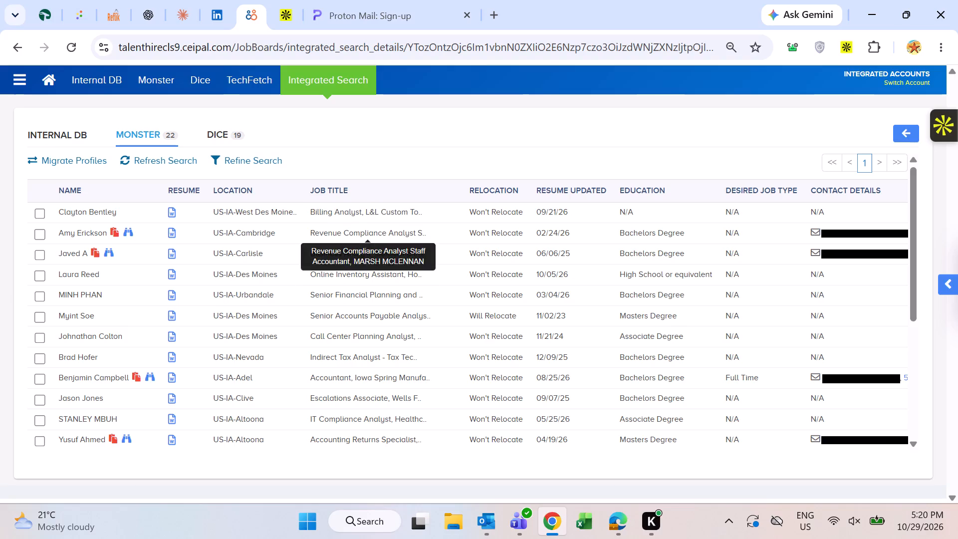
Examine the Revenue Compliance Analyst candidate's row in the Monster results, including job title, relocation, resume date and education.
left_click(353, 233)
left_click_drag(353, 233, 452, 237)
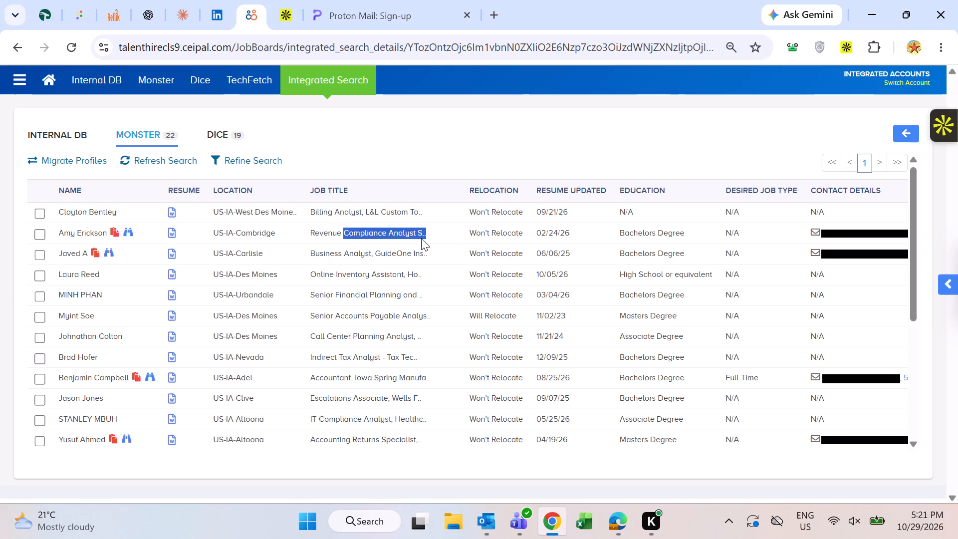
left_click(403, 235)
left_click_drag(403, 235, 455, 239)
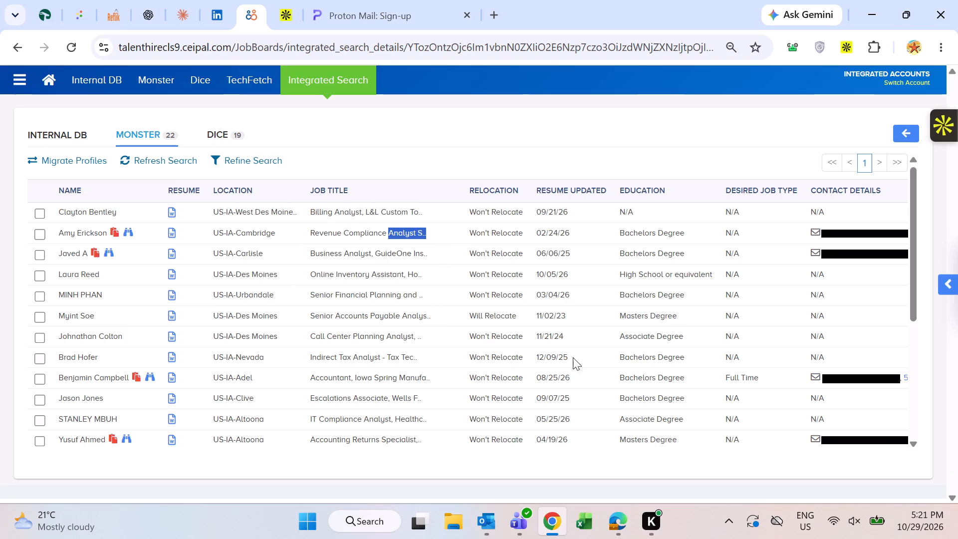
left_click(399, 247)
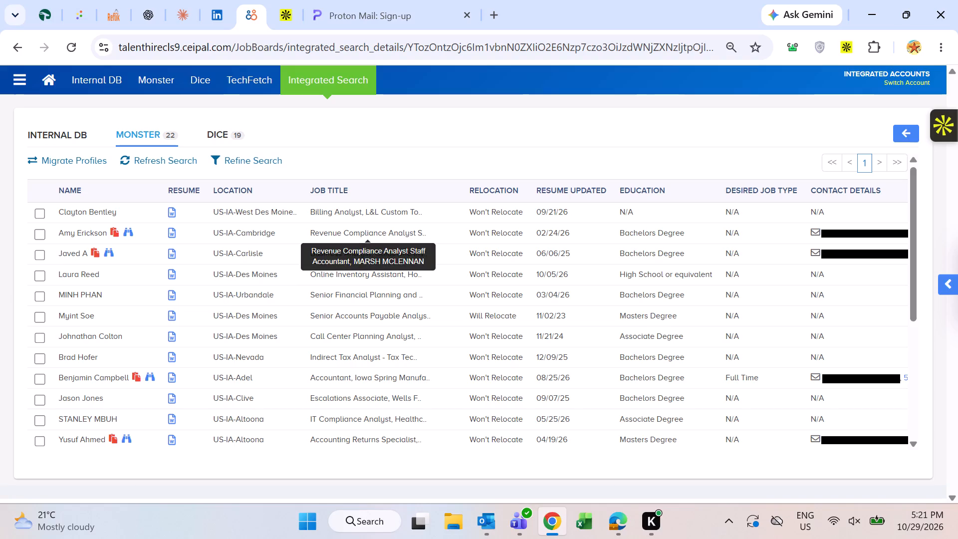
left_click(405, 233)
left_click_drag(405, 233, 657, 234)
left_click(649, 238)
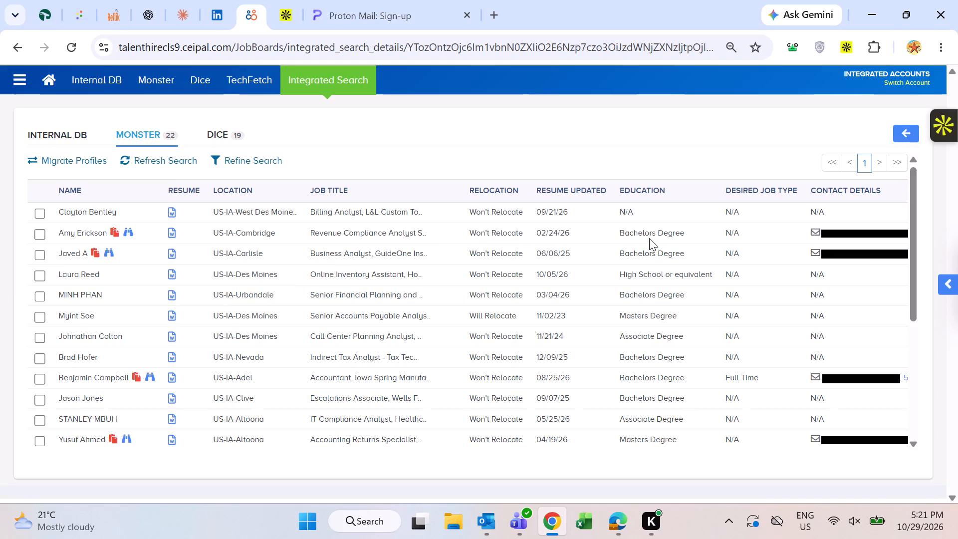
left_click_drag(649, 238, 406, 240)
left_click(406, 240)
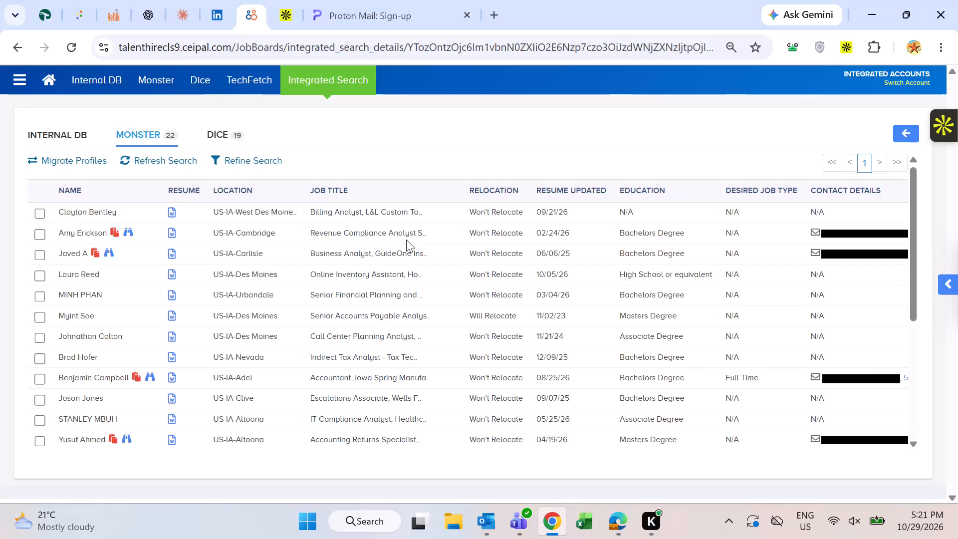
double_click(373, 232)
Open the quick view of the Revenue Compliance Analyst candidate from Cambridge, Iowa.
left_click(128, 233)
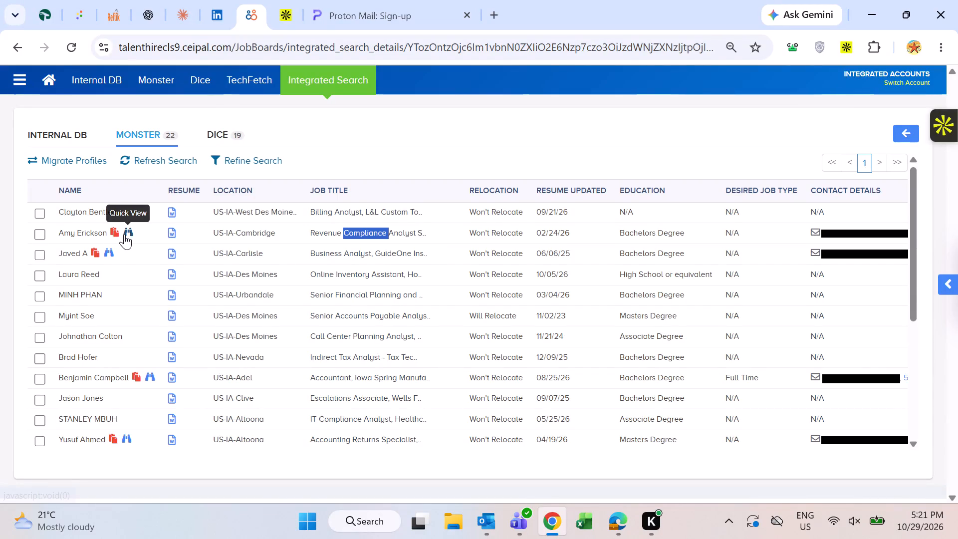
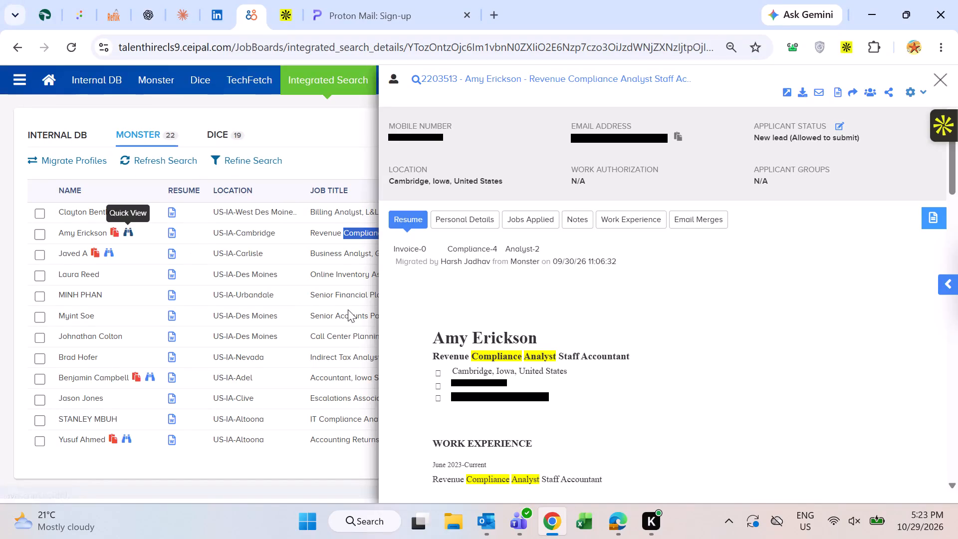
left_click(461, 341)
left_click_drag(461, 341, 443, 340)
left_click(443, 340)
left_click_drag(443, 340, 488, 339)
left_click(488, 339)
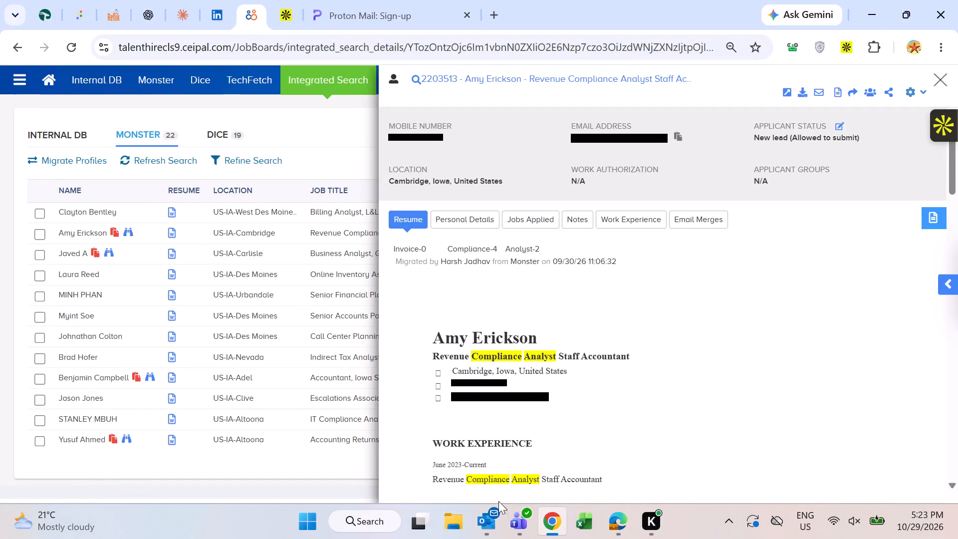
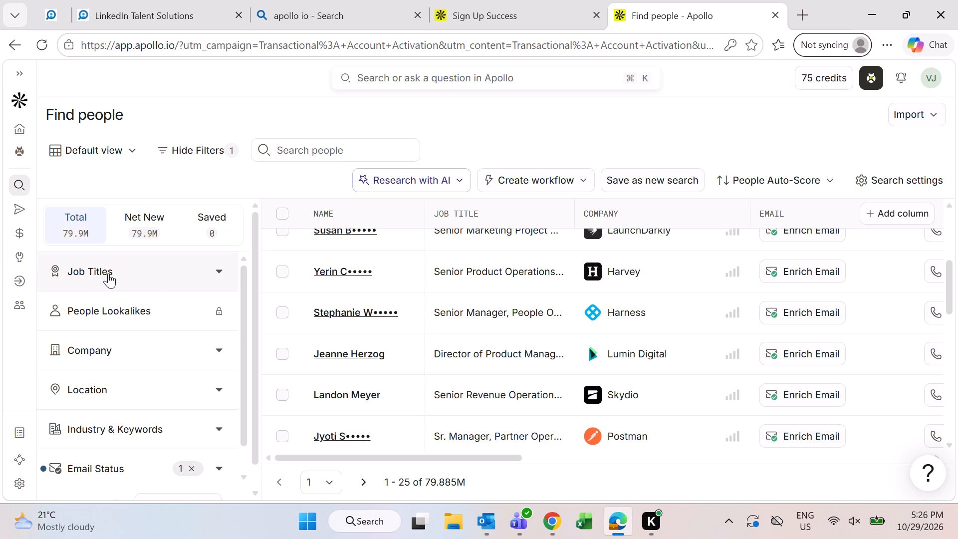
Search the Apollo people database for "estimator".
left_click(283, 147)
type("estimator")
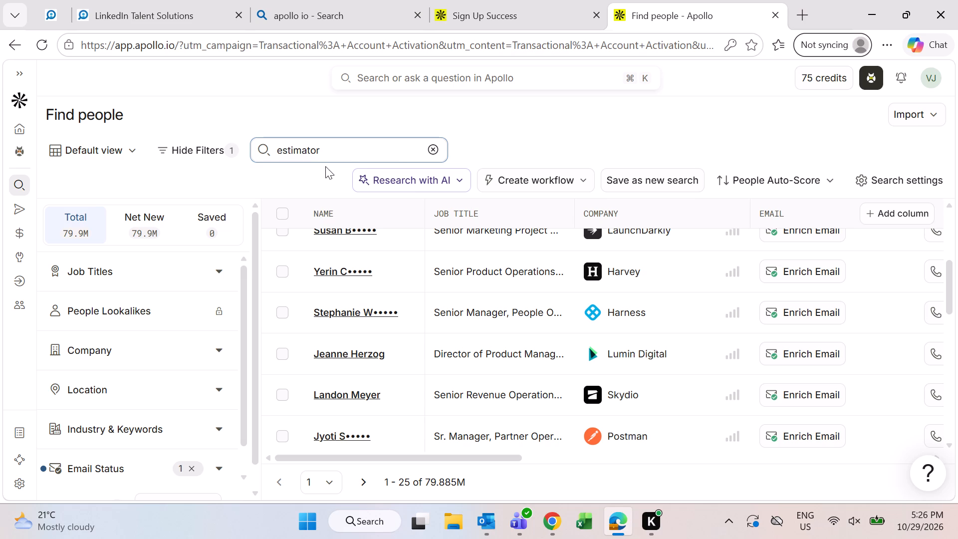
Run the search for "estimator" in the Find people list.
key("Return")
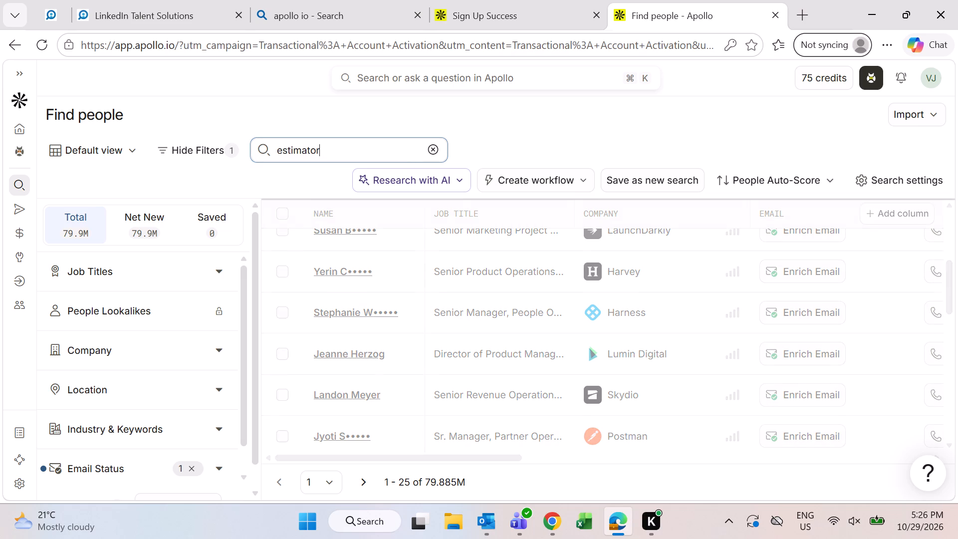
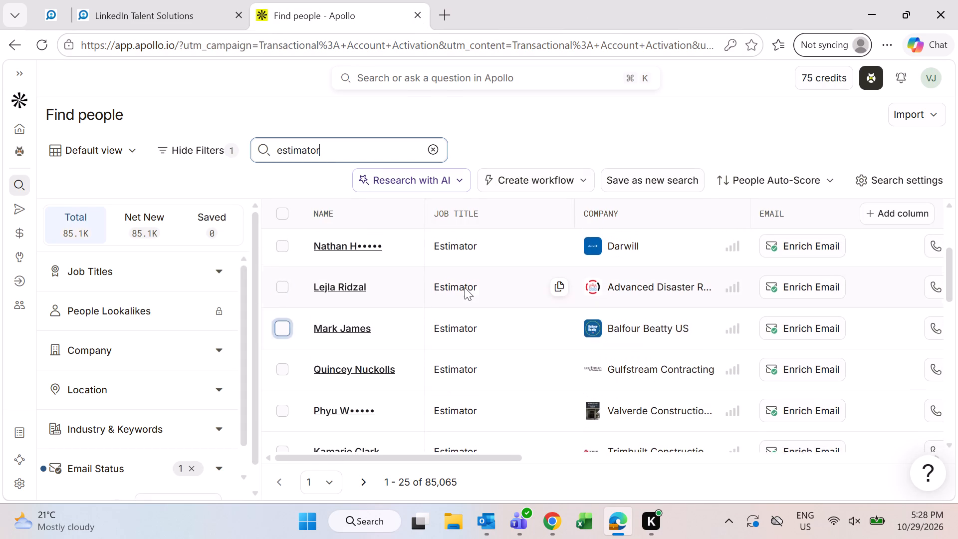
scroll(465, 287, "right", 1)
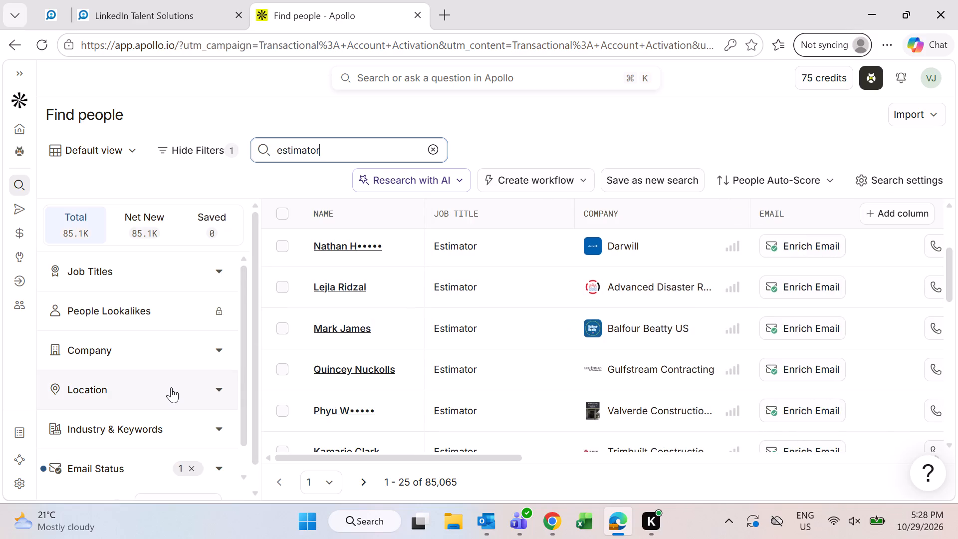
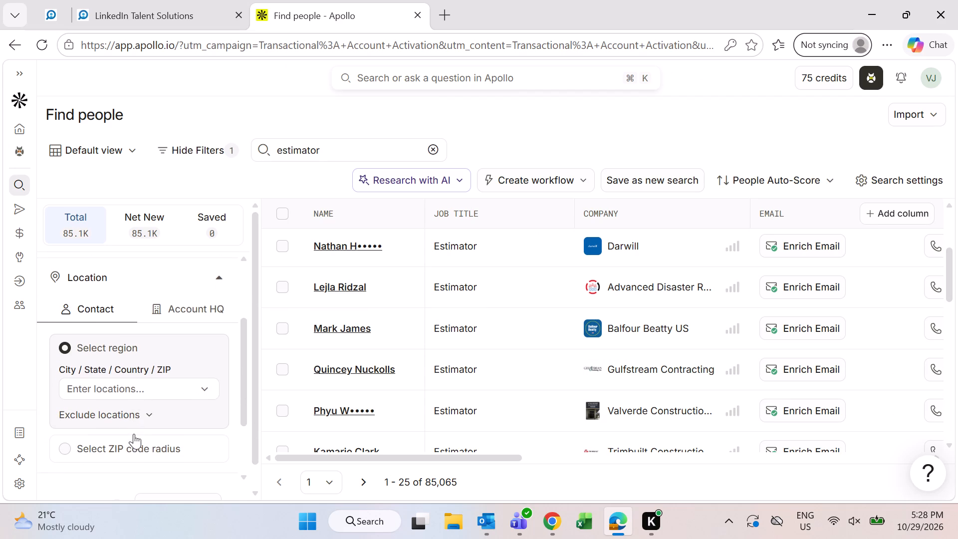
Filter the estimator results by contact location, choosing United States as the region.
scroll(128, 375, "down", 1)
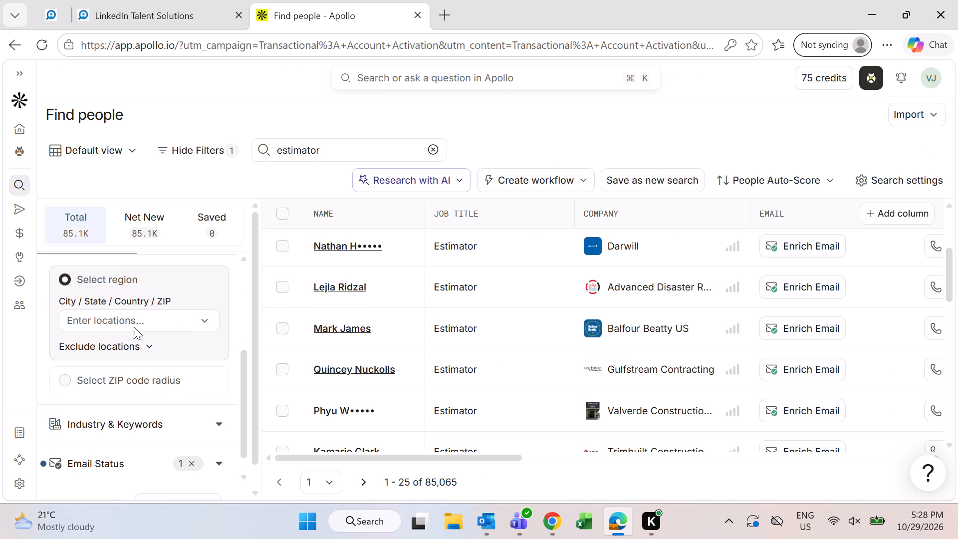
left_click(134, 327)
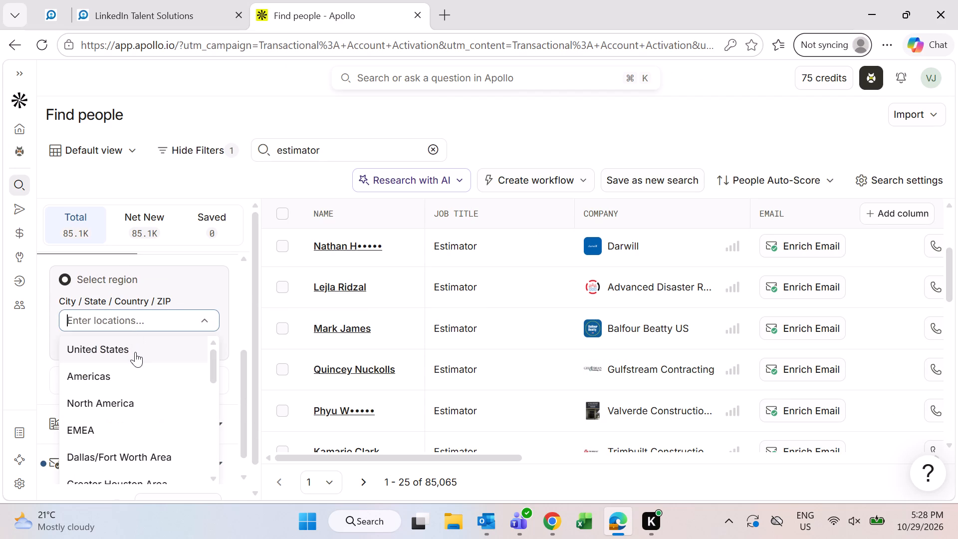
left_click(135, 352)
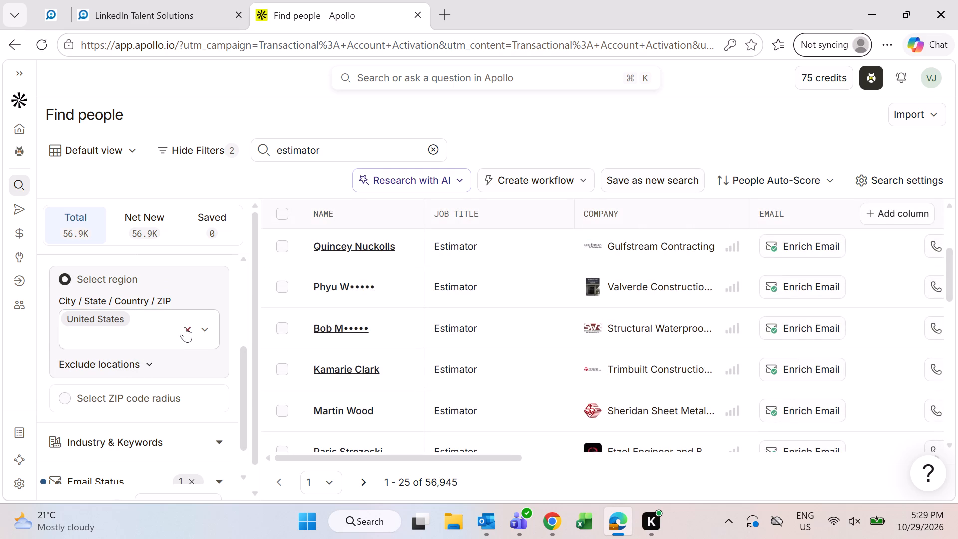
Replace the United States location filter with Murfreesboro, Tennessee for the estimator people search.
left_click(188, 329)
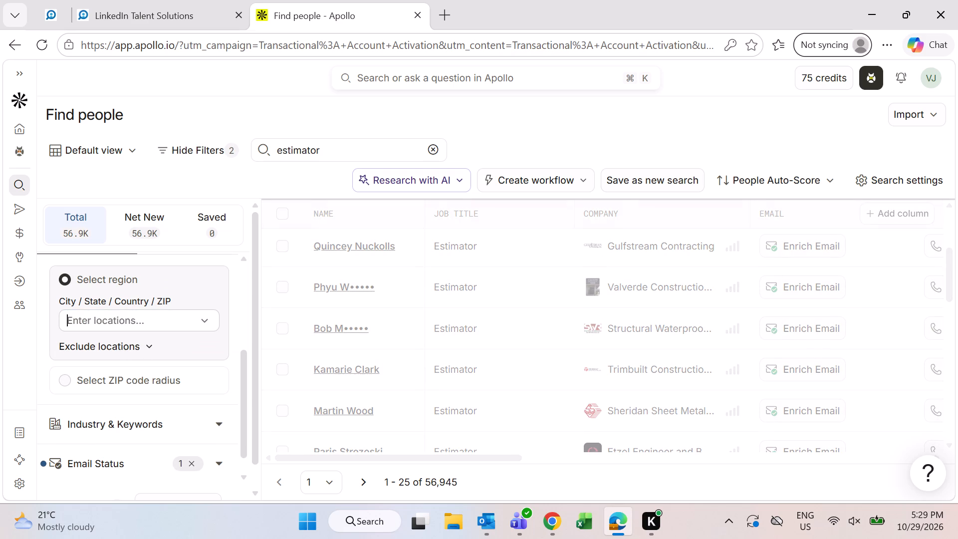
left_click(149, 321)
key("ctrl+v")
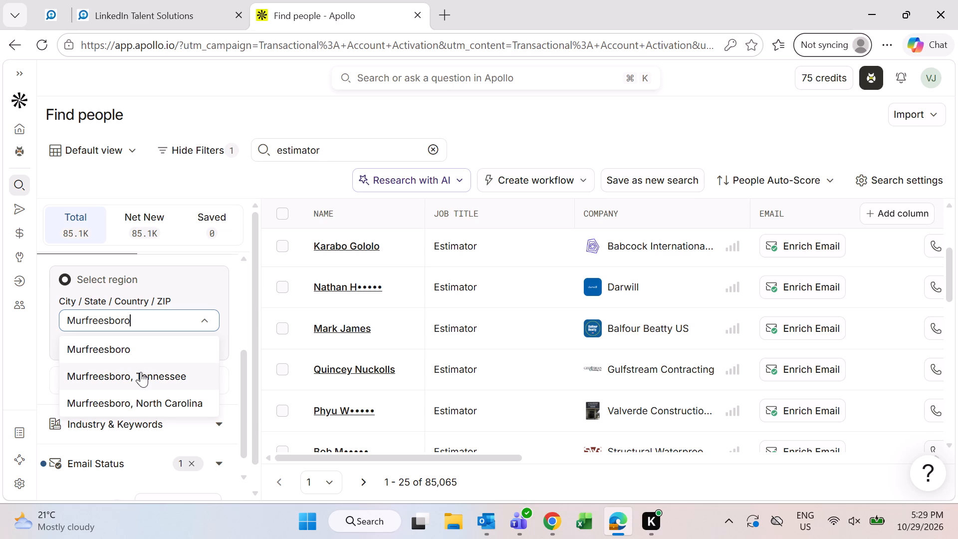
left_click(141, 372)
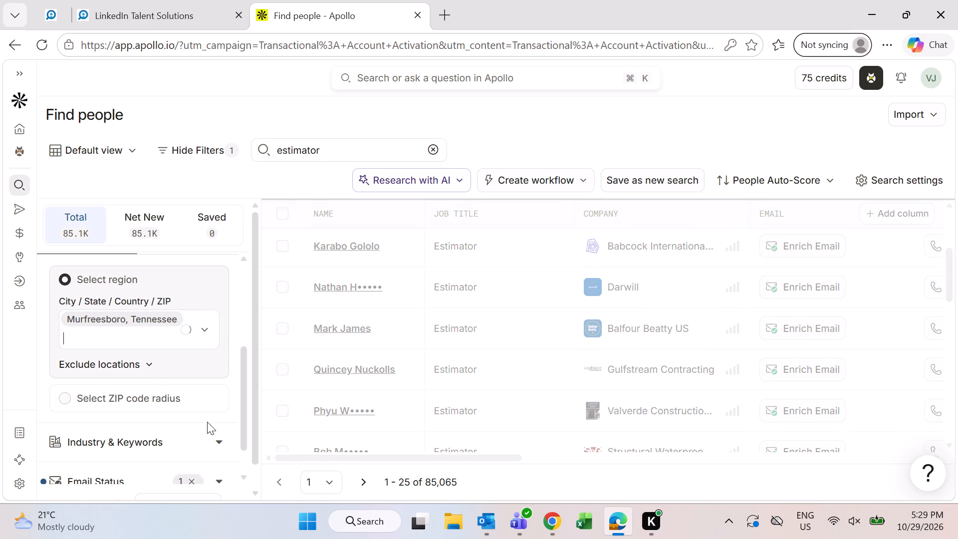
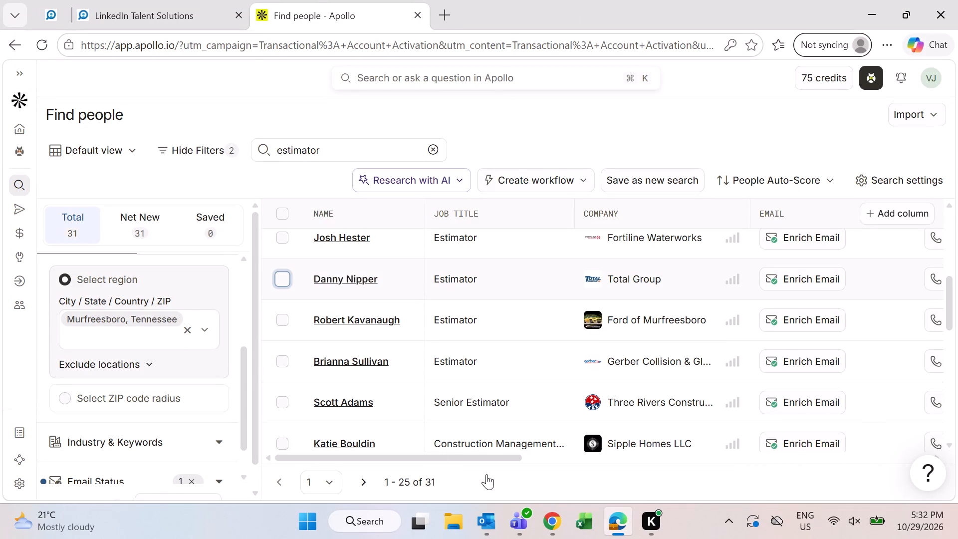
Examine the email, phone, location and LinkedIn profile columns for the Murfreesboro estimator results.
left_click_drag(509, 460, 628, 442)
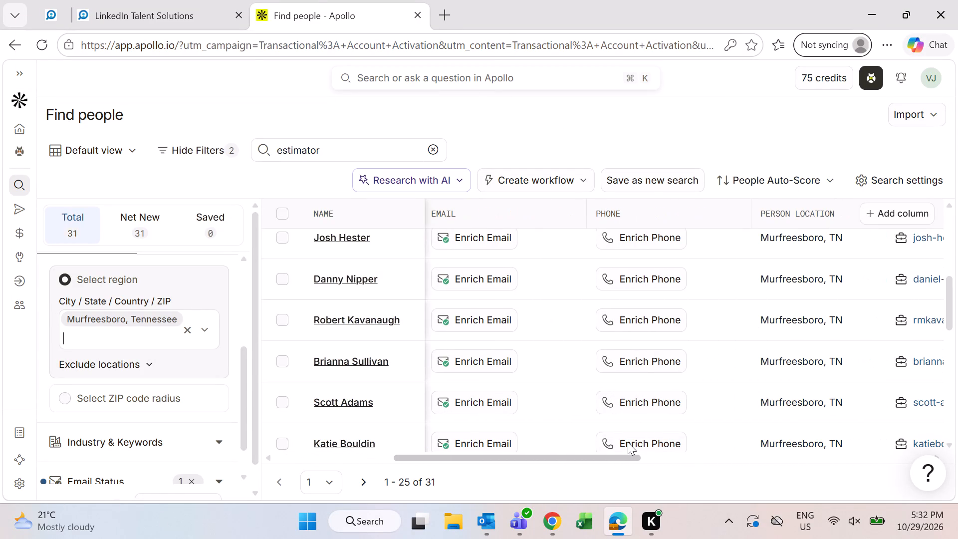
left_click_drag(628, 442, 626, 442)
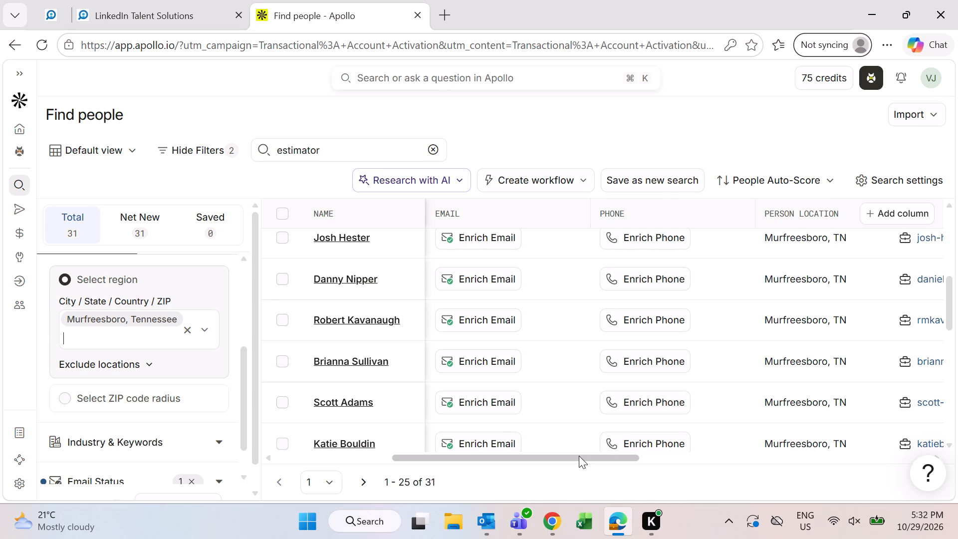
left_click_drag(579, 456, 722, 455)
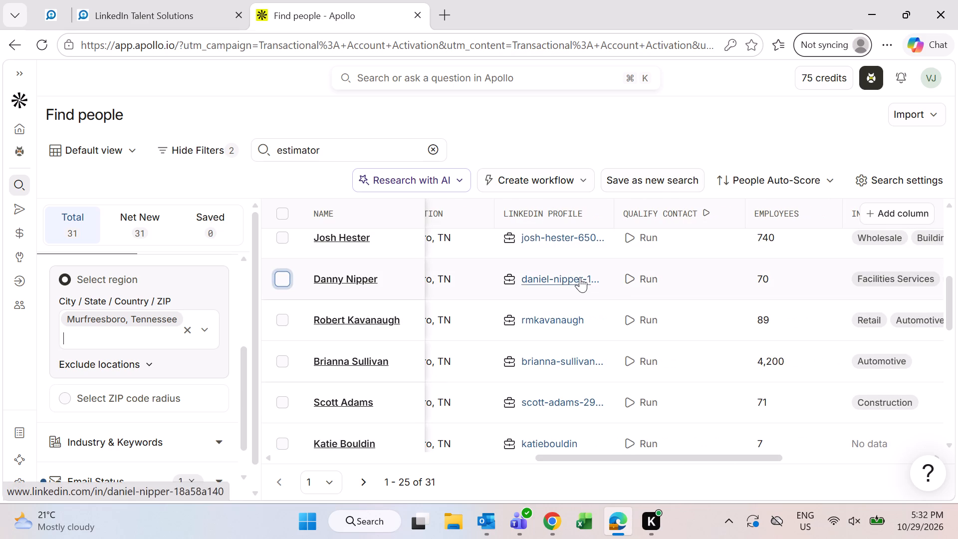
Open the LinkedIn profile of the Total Group estimator from the Murfreesboro results, review headline, location and activity, and close the profile.
left_click(580, 277)
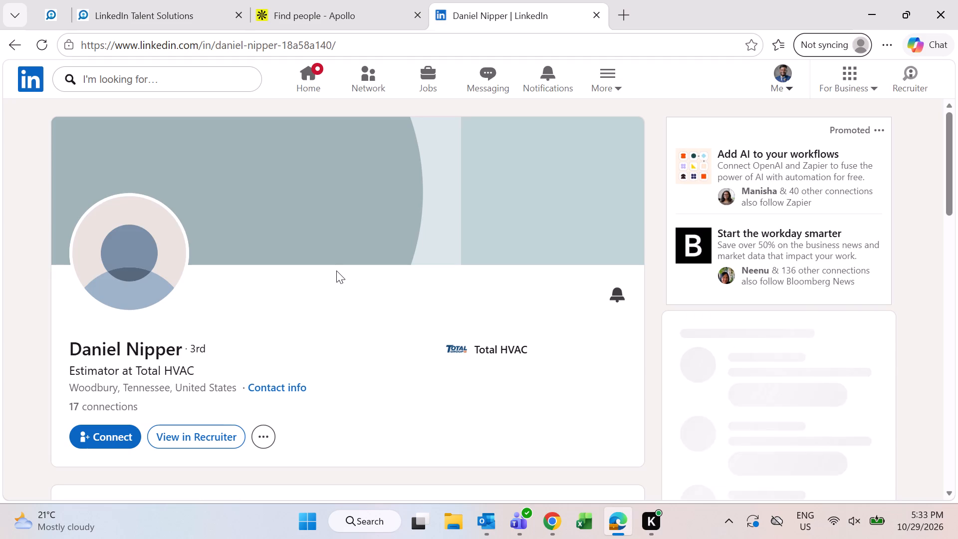
scroll(323, 378, "down", 1)
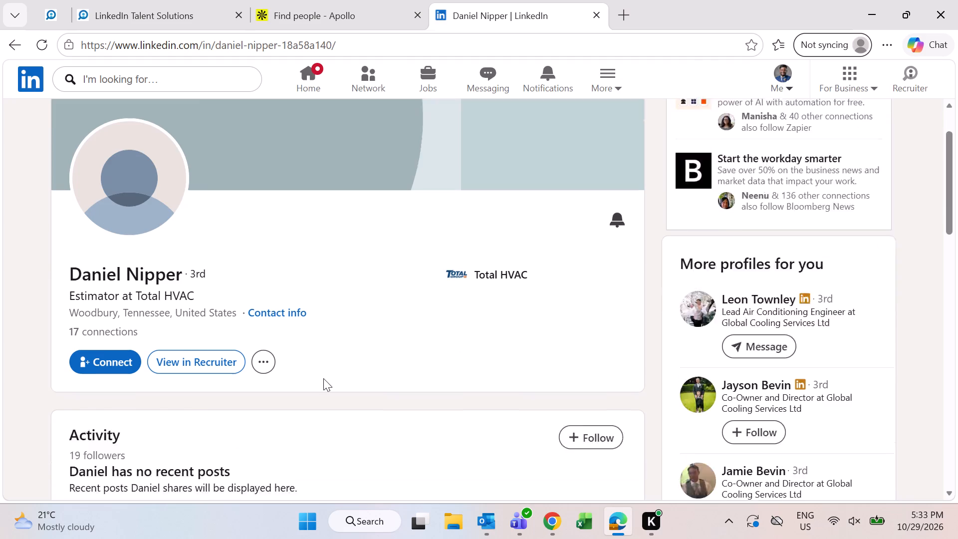
scroll(323, 378, "down", 1)
scroll(323, 378, "up", 3)
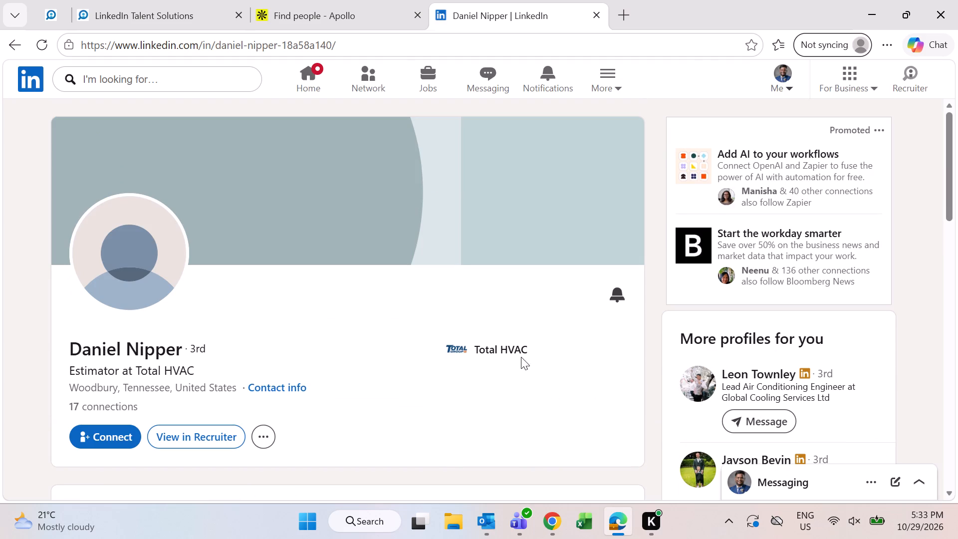
scroll(474, 371, "down", 5)
scroll(474, 371, "up", 3)
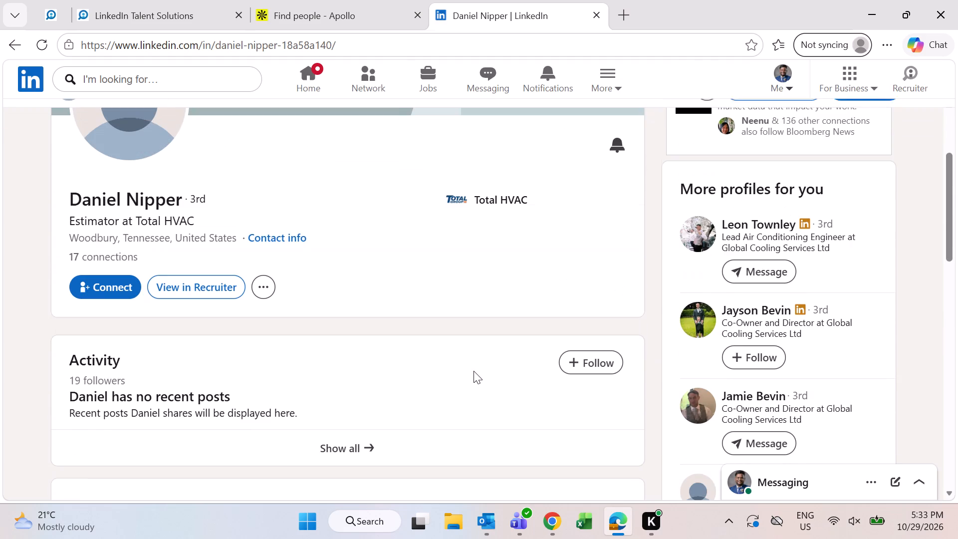
scroll(474, 371, "up", 4)
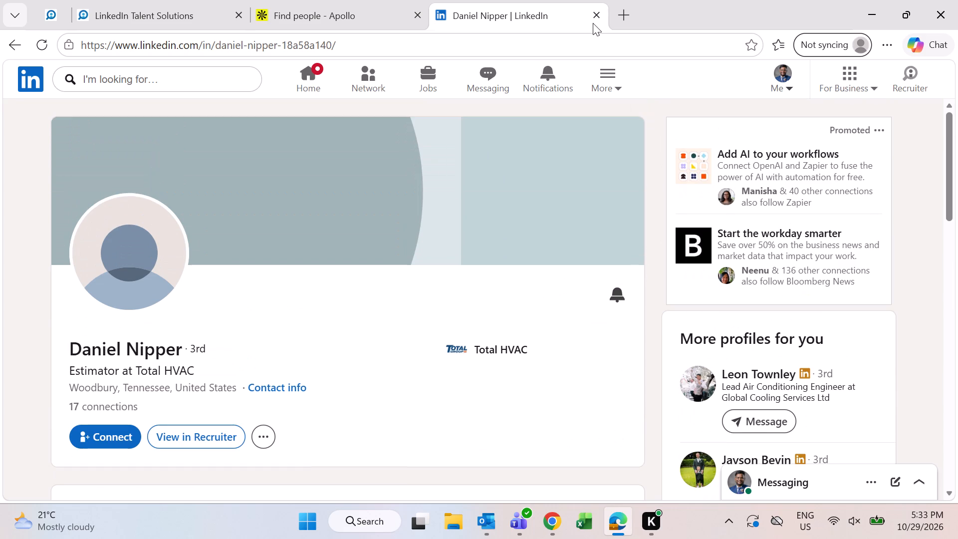
left_click(595, 17)
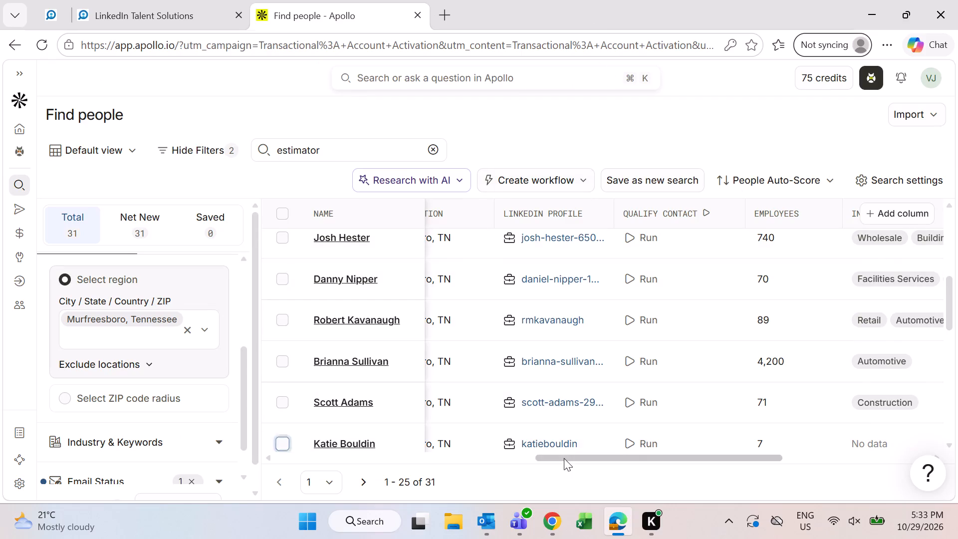
Examine the company, email and phone columns for the Murfreesboro estimator results.
left_click_drag(564, 458, 333, 441)
scroll(724, 383, "up", 1)
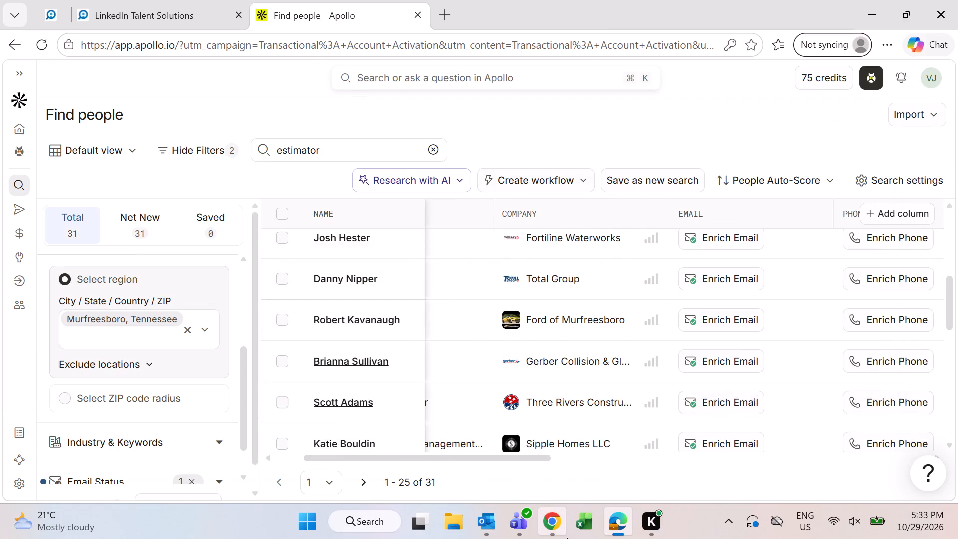
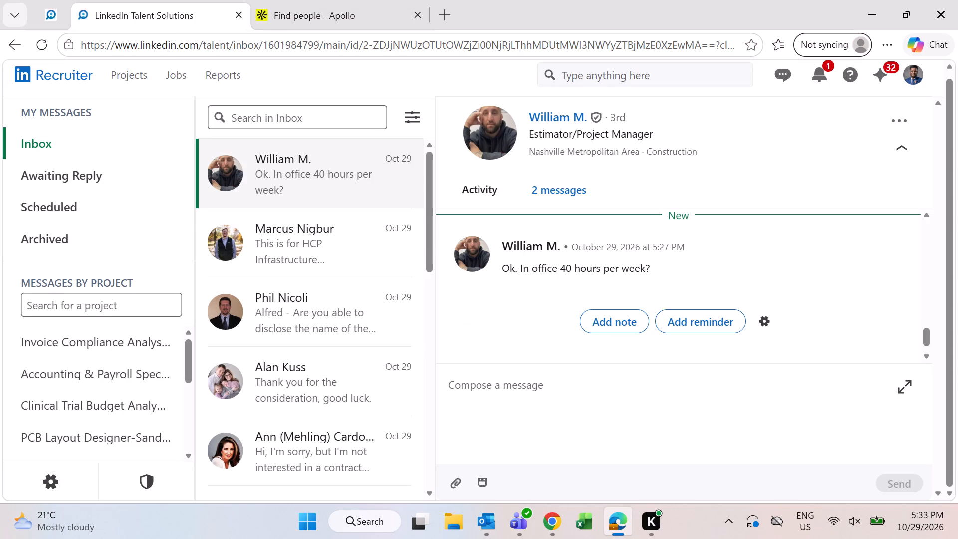
Start a reply to the Nashville Estimator/Project Manager's message about in-office hours, reviewing the conversation.
left_click(584, 393)
scroll(584, 392, "down", 3)
scroll(590, 283, "down", 4)
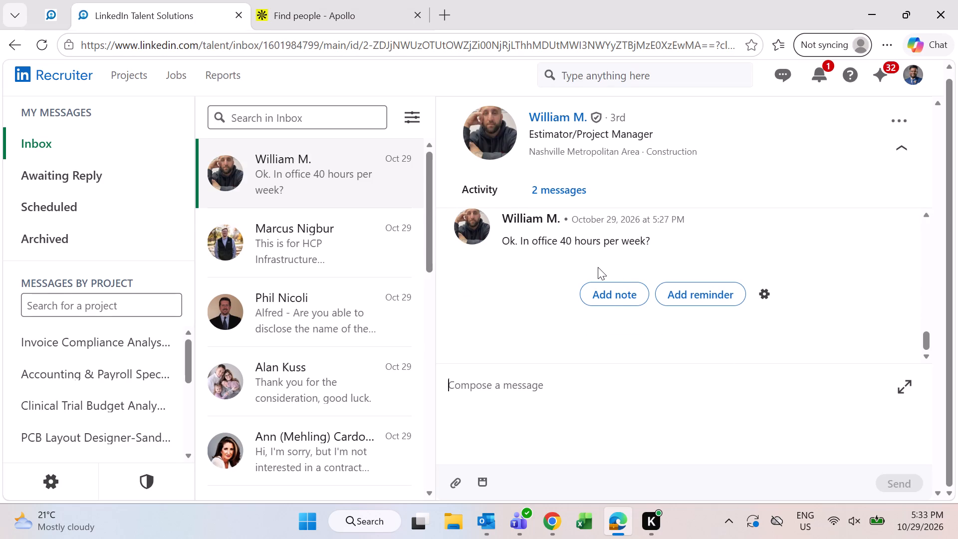
scroll(599, 264, "up", 2)
scroll(599, 264, "down", 4)
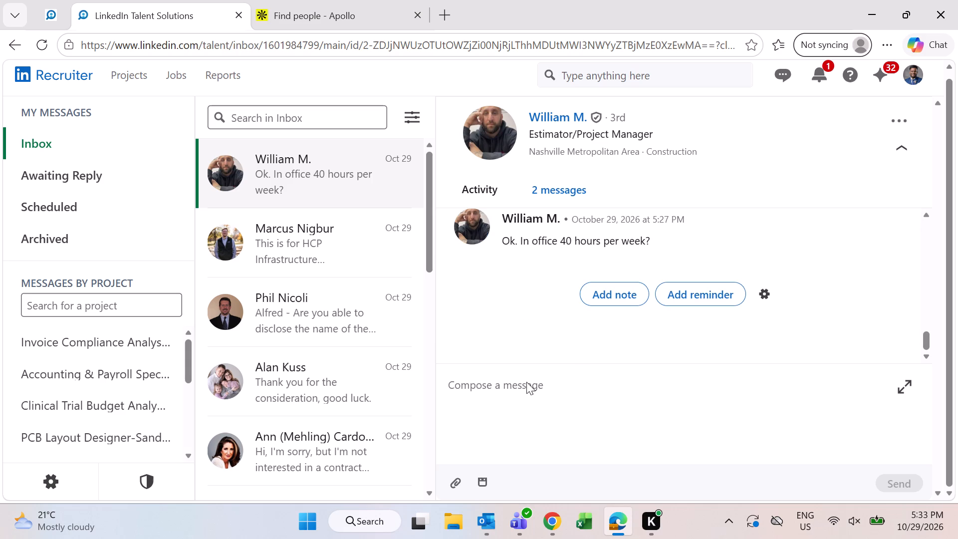
Reply "Yes, 40 hrs/week" to the Estimator/Project Manager candidate's question about in-office hours and send the message.
left_click(526, 387)
type("Yes")
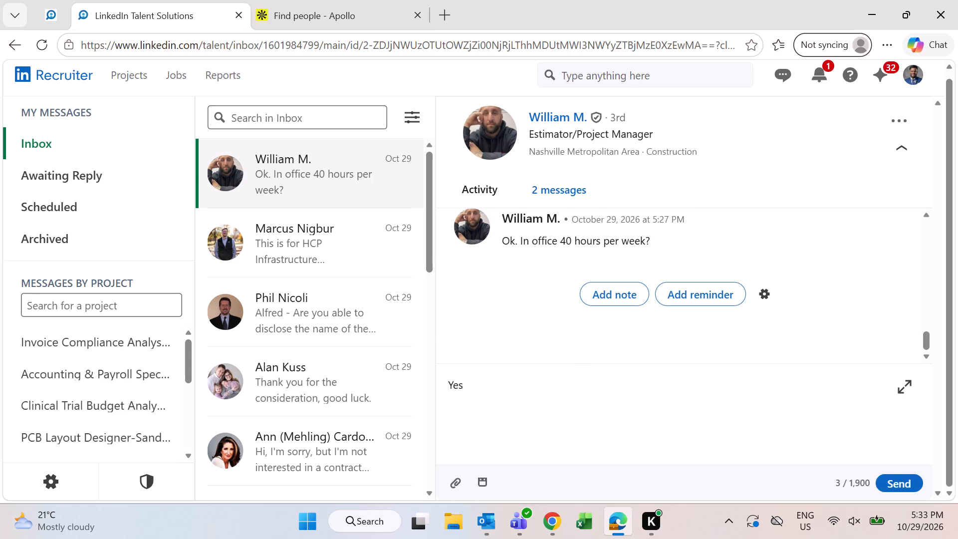
type(",")
key("space")
key("c")
key("BackSpace")
type("40 hrs")
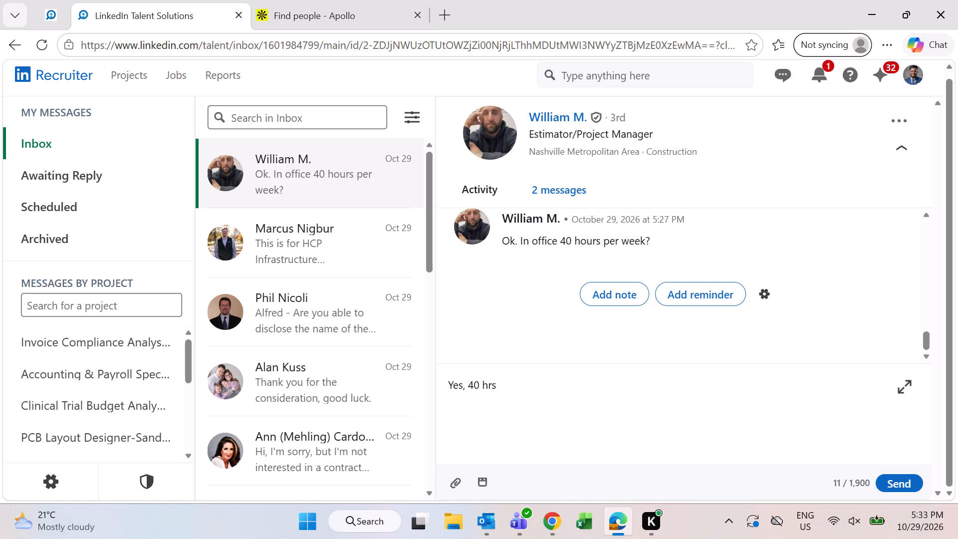
type("/week")
key("ctrl+Return")
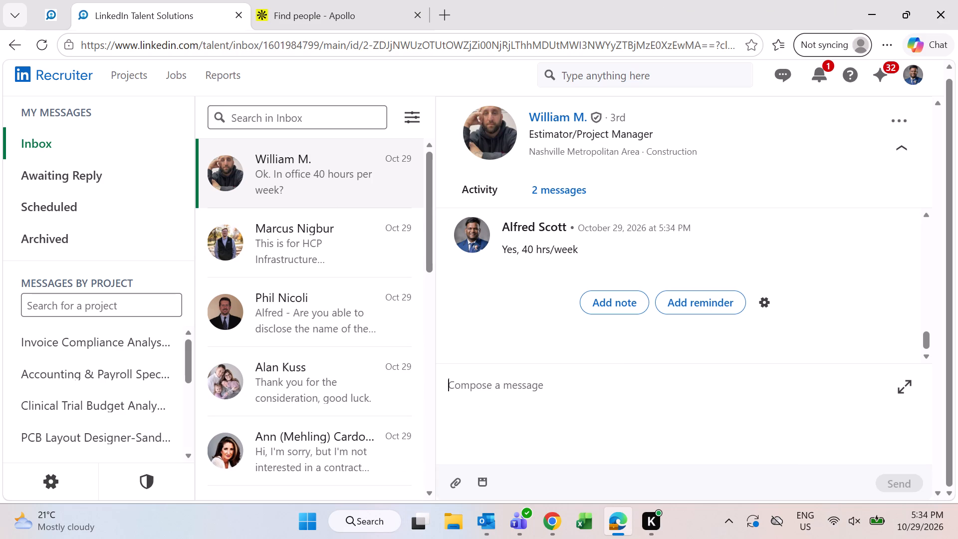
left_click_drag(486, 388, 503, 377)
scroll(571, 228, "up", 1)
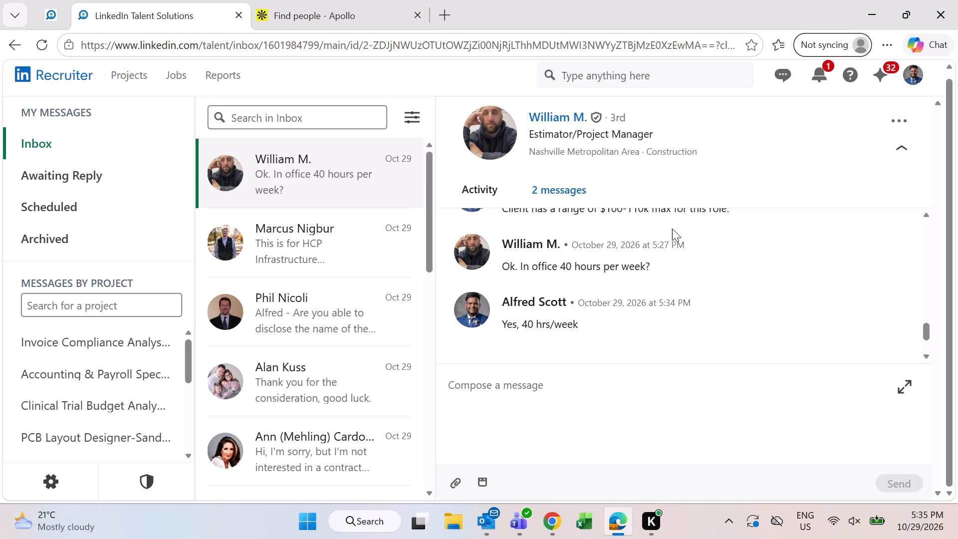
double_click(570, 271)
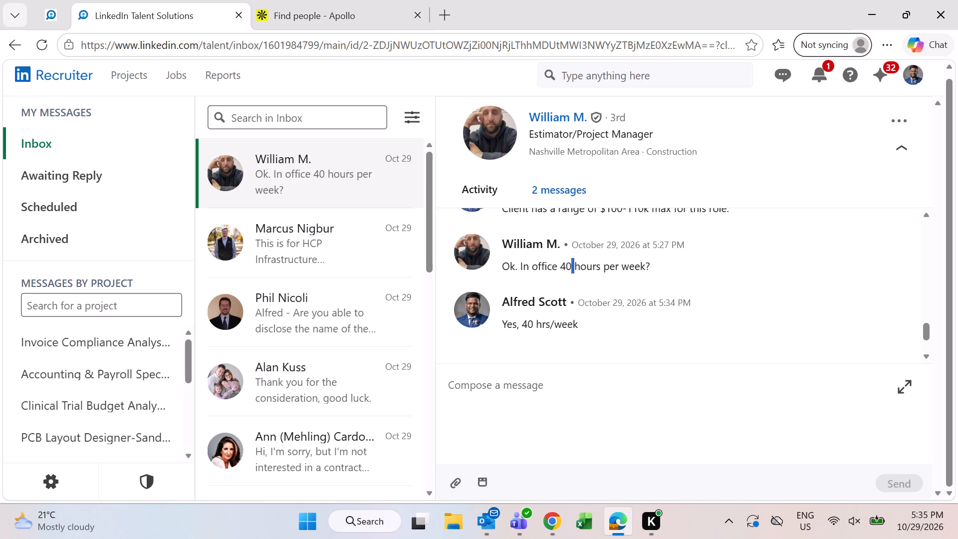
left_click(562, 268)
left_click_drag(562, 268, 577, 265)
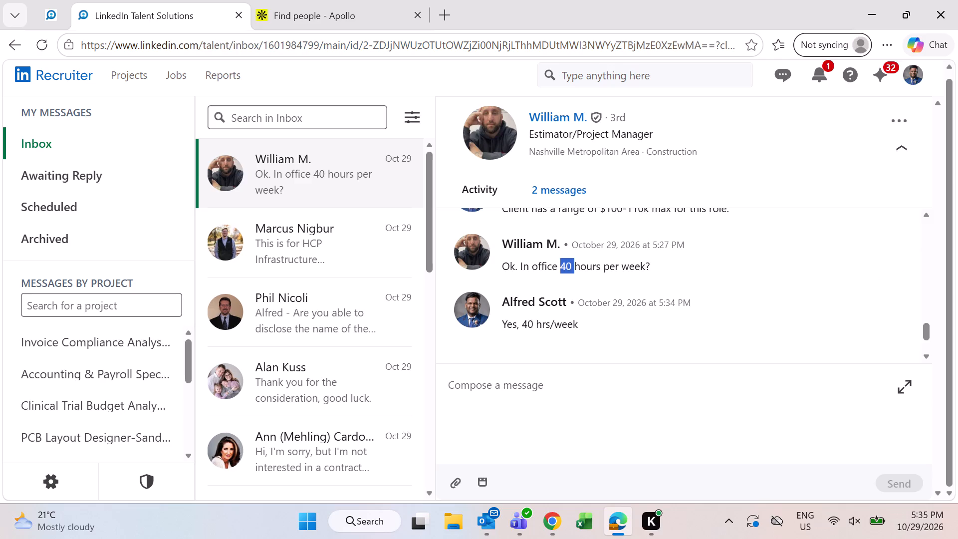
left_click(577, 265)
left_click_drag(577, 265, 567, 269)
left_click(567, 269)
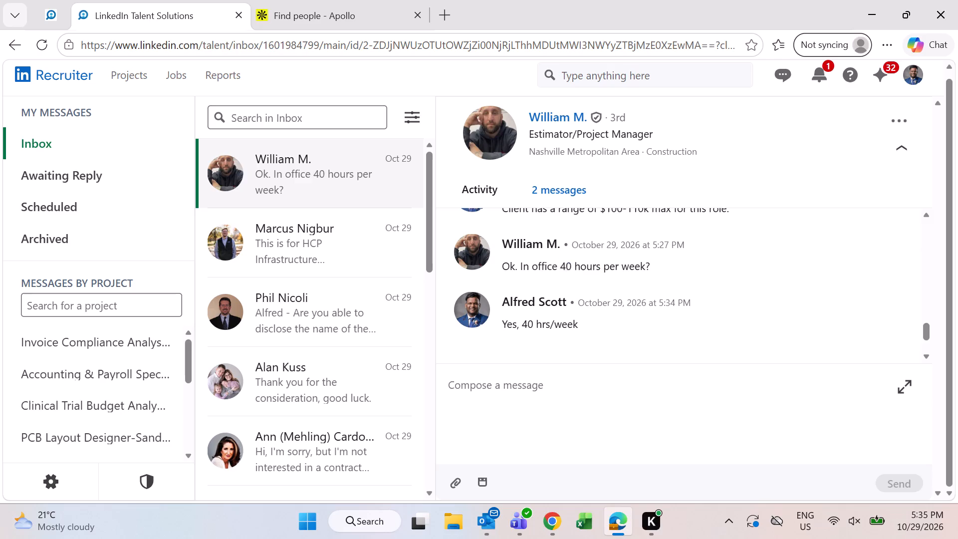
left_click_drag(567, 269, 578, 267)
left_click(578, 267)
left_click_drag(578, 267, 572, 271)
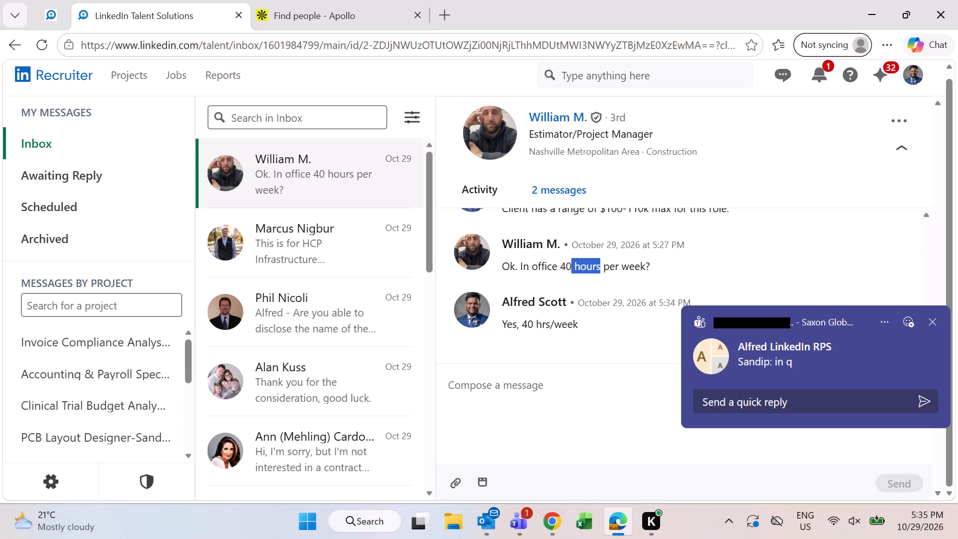
Dismiss the Teams chat notification and review the message thread with the Estimator/Project Manager candidate.
left_click(572, 271)
left_click(927, 323)
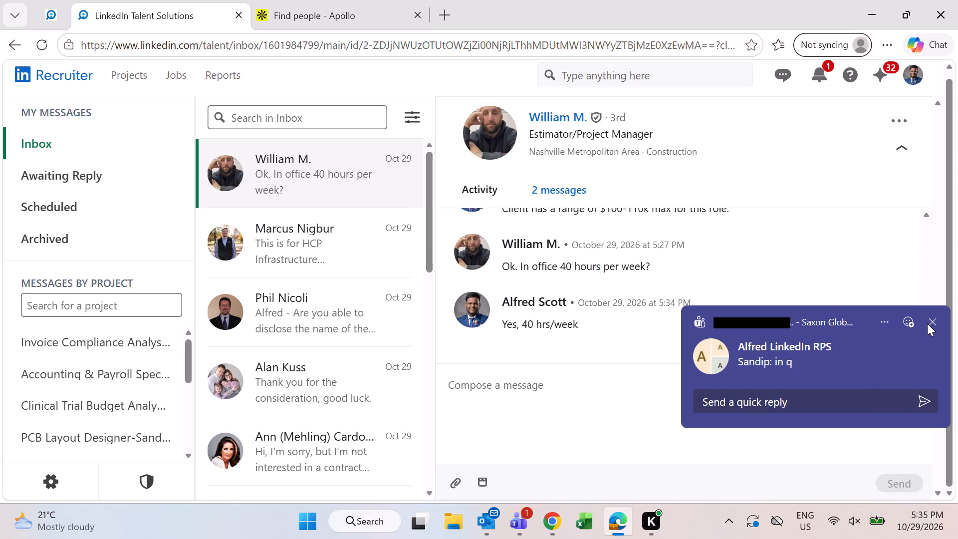
scroll(728, 311, "down", 3)
scroll(584, 269, "down", 3)
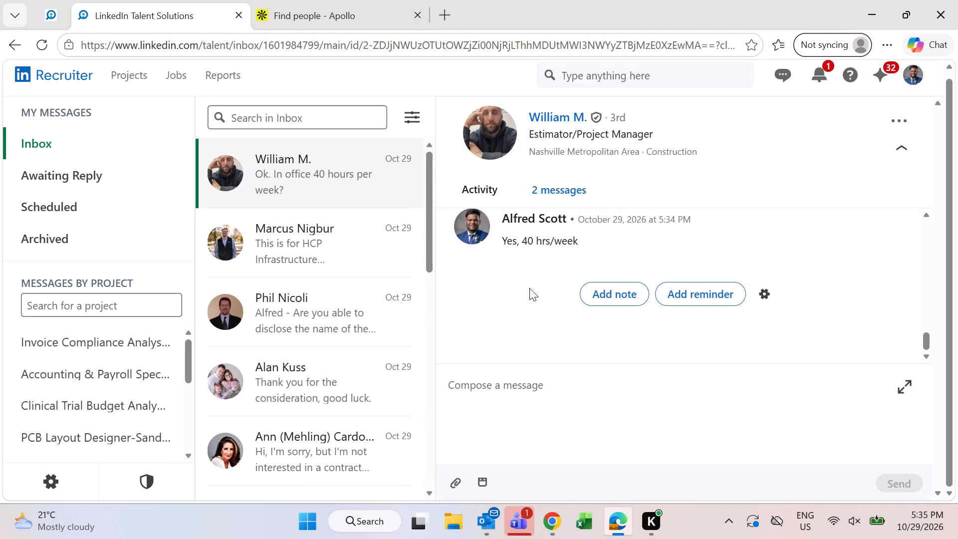
scroll(520, 290, "up", 12)
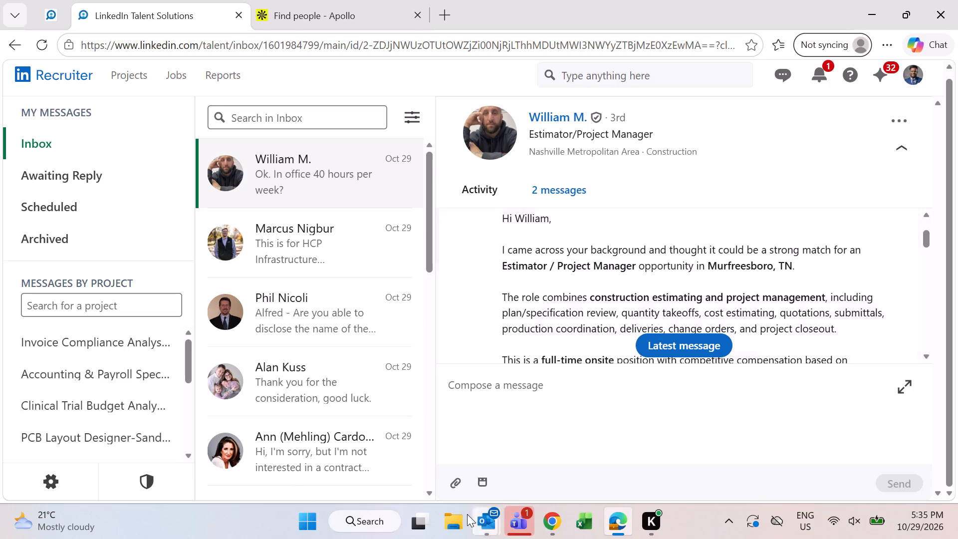
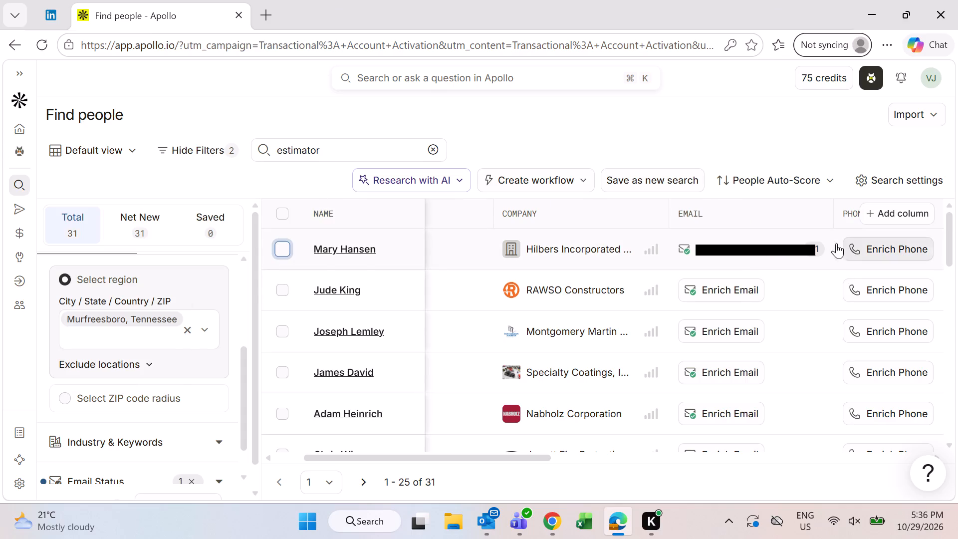
Copy the personal email address of the Hilbers Incorporated contact, the first person in the estimator results.
left_click(764, 251)
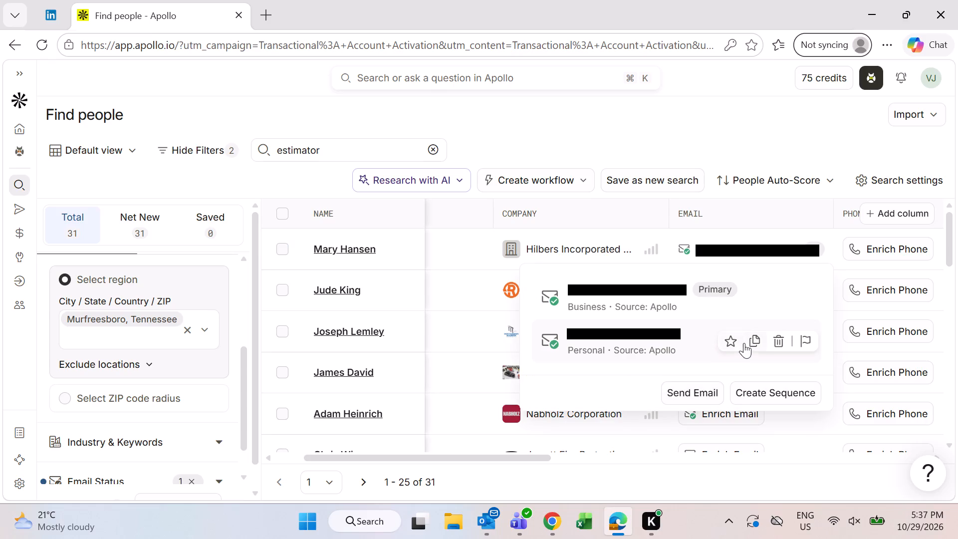
left_click(756, 338)
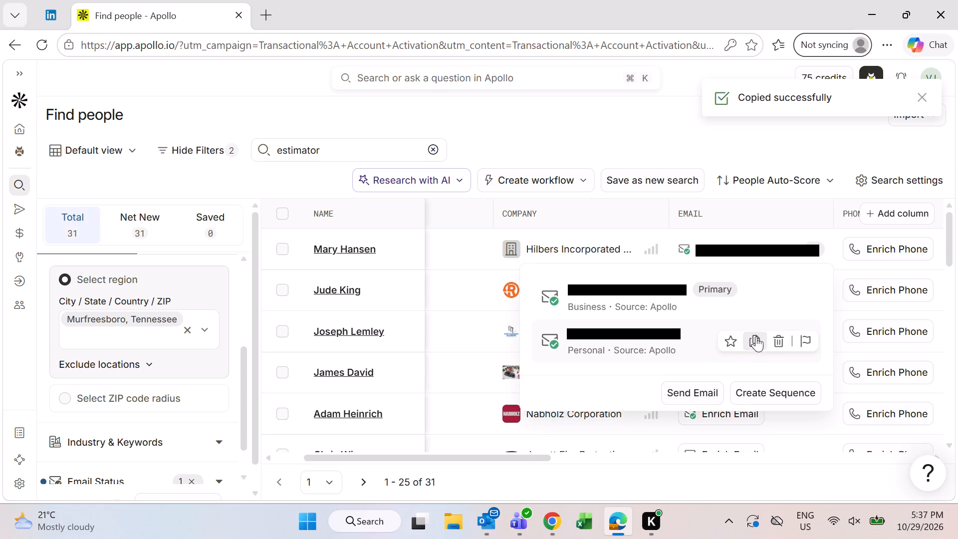
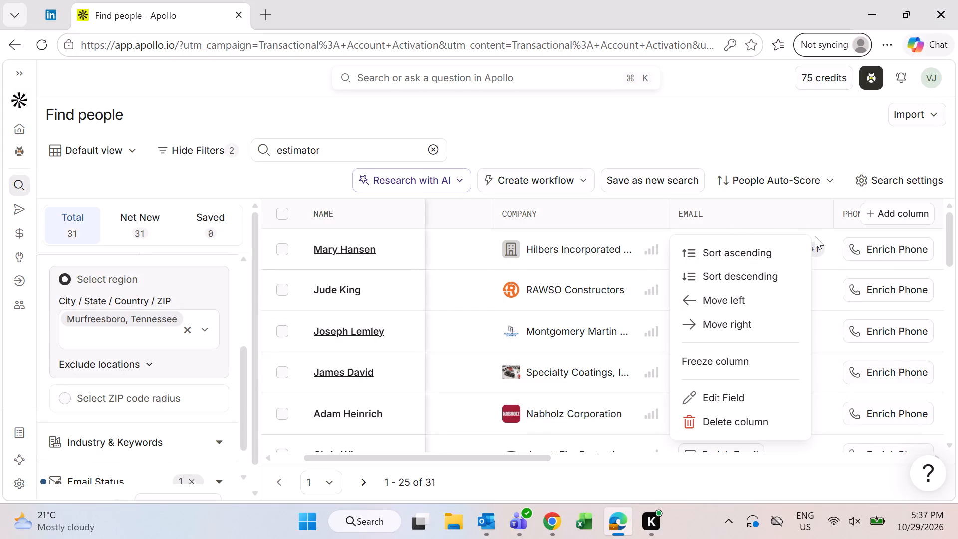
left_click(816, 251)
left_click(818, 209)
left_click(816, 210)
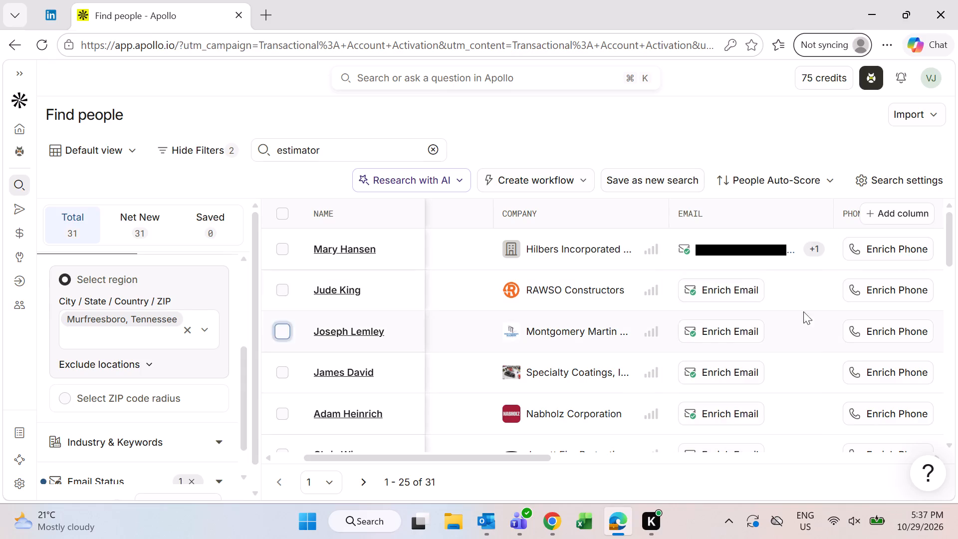
Enrich the email of the RAWSO Constructors contact in the Murfreesboro estimator results.
left_click(736, 279)
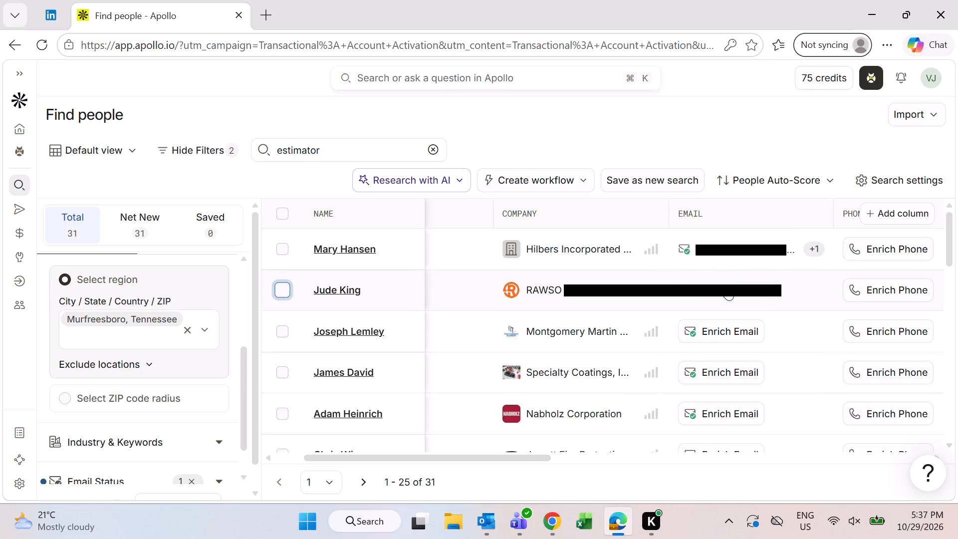
Open the email details of the RAWSO Constructors contact in the estimator results.
right_click(764, 289)
left_click(814, 289)
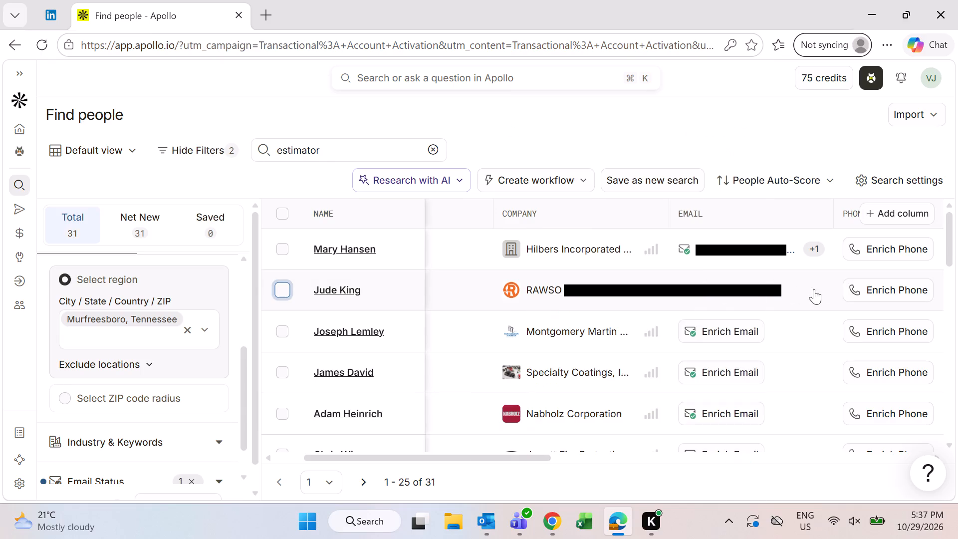
left_click(762, 289)
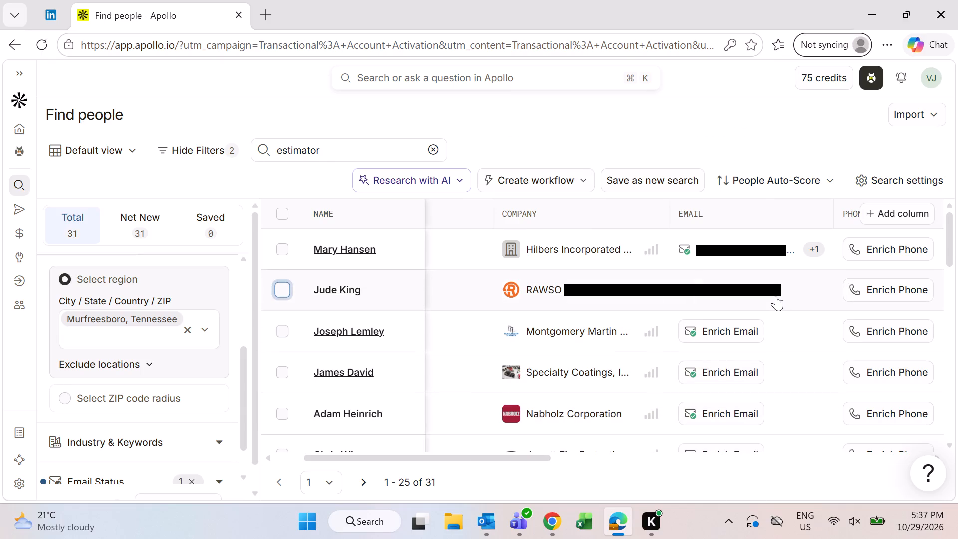
left_click(776, 291)
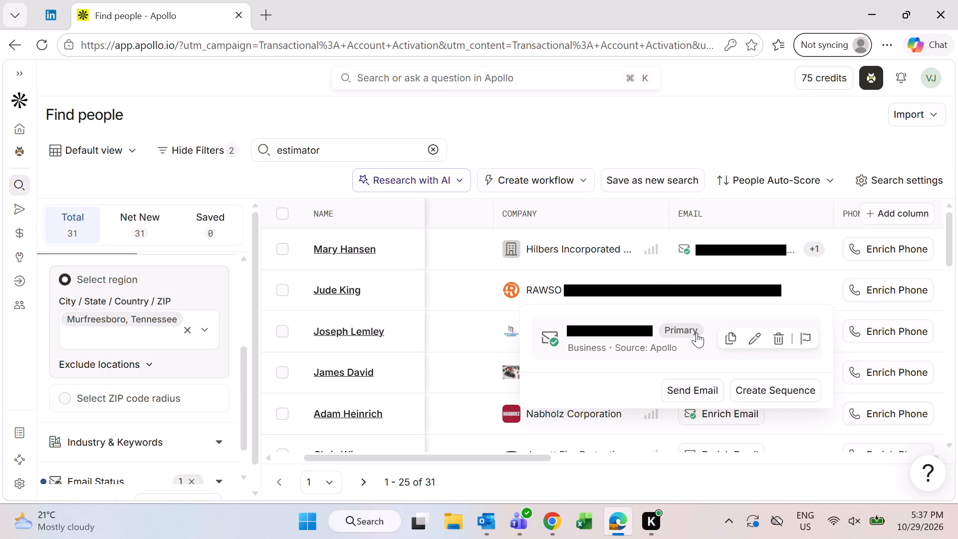
left_click(796, 294)
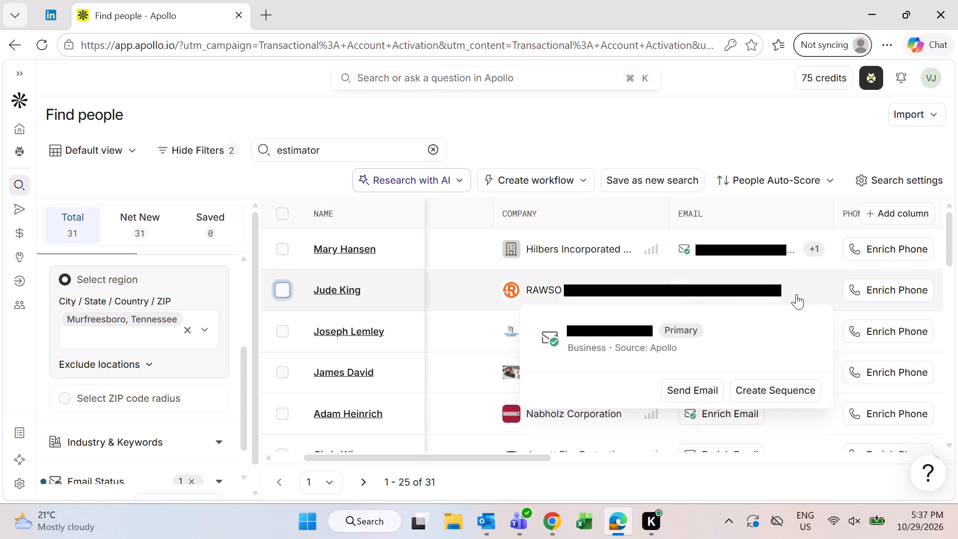
scroll(796, 292, "down", 1)
scroll(796, 292, "up", 2)
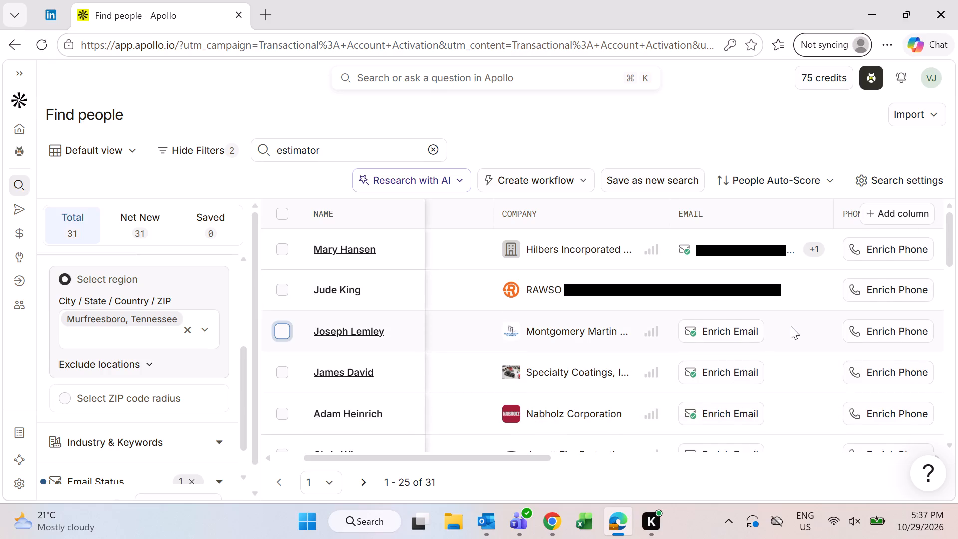
left_click(748, 321)
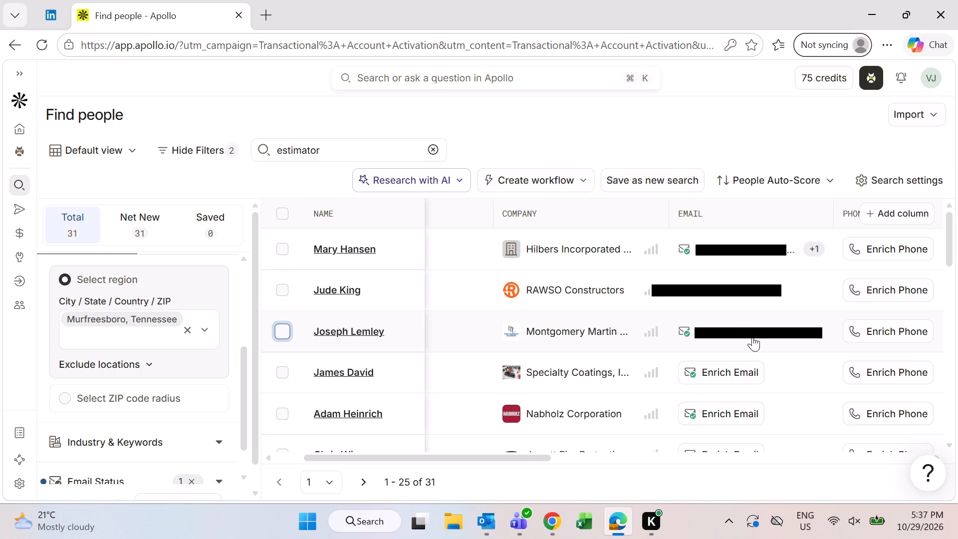
left_click(752, 336)
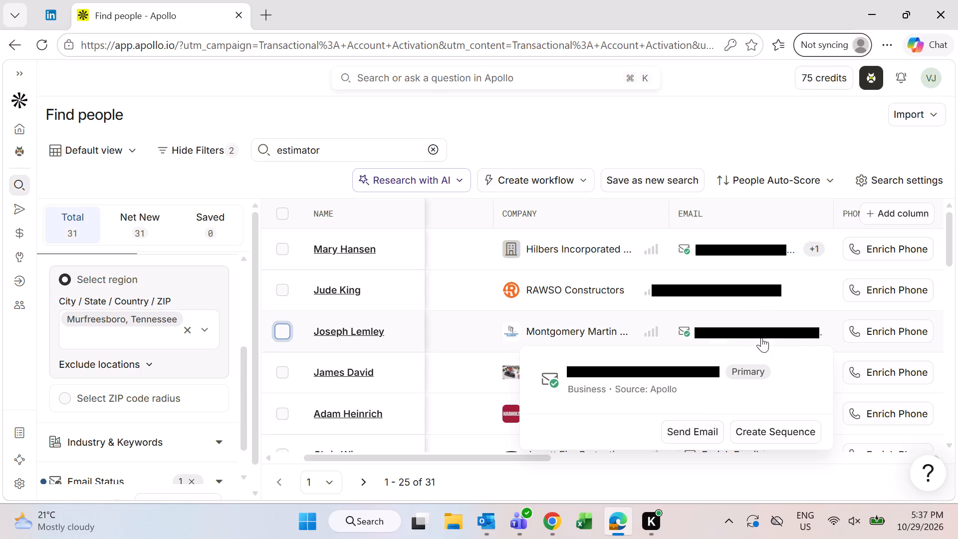
left_click(811, 275)
Enrich the email of the Specialty Coatings contact and copy the address from its email details.
scroll(808, 324, "down", 2)
scroll(809, 308, "up", 1)
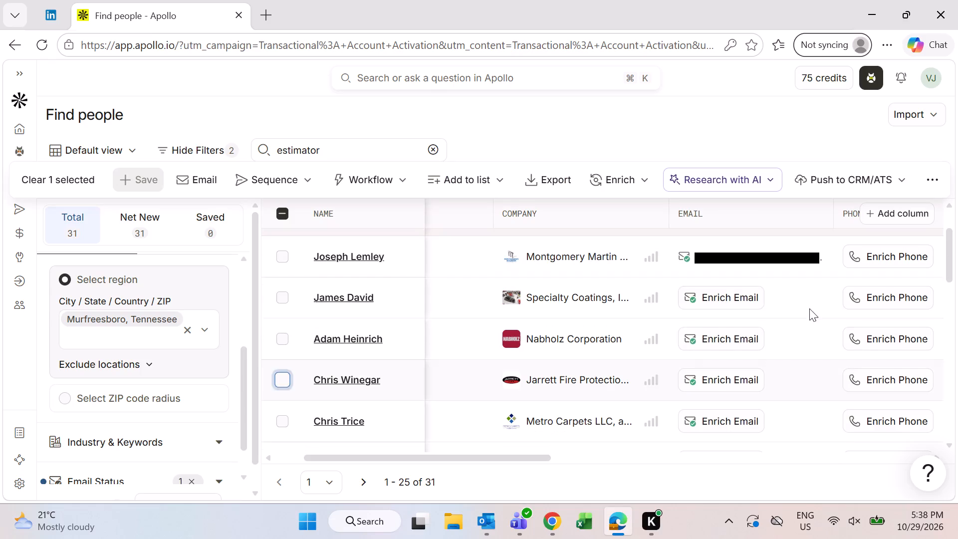
left_click(731, 303)
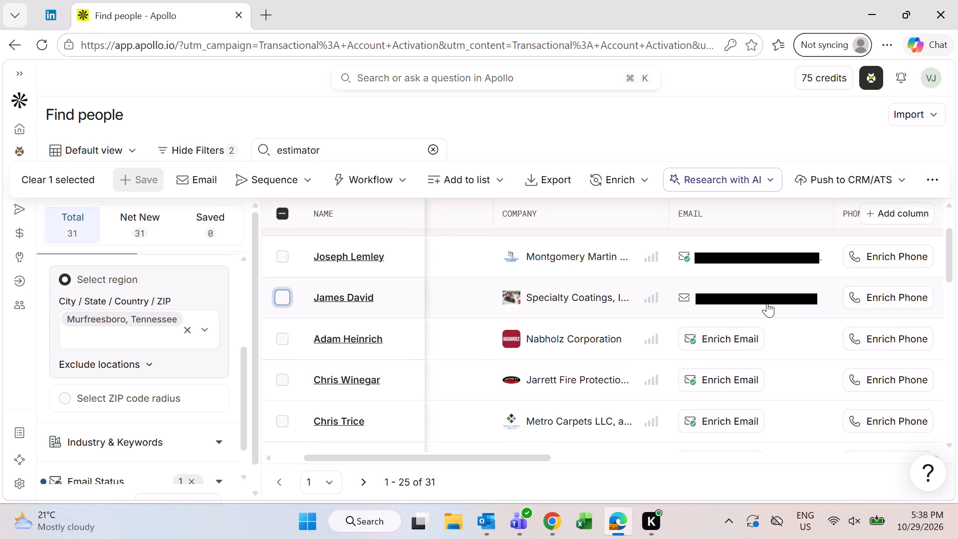
left_click(766, 301)
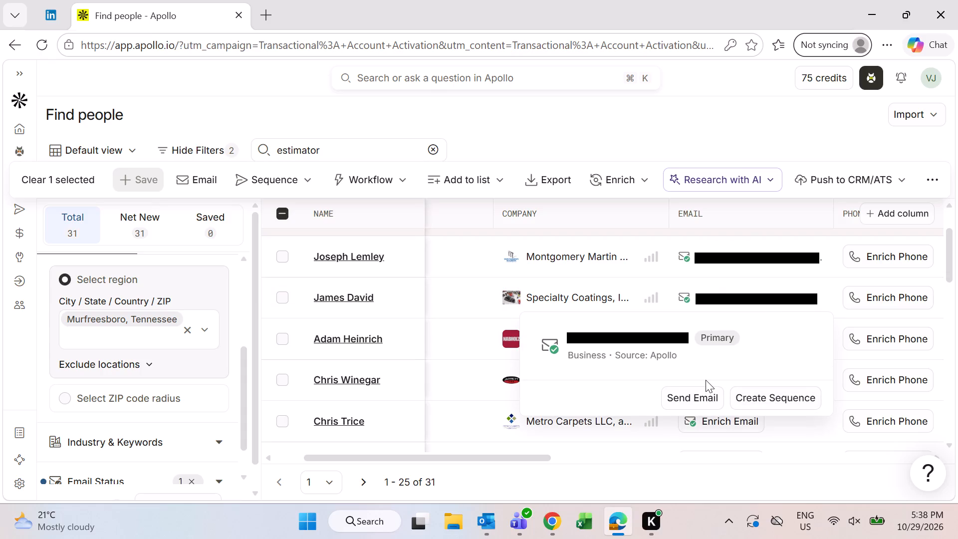
scroll(690, 364, "down", 2)
left_click(733, 347)
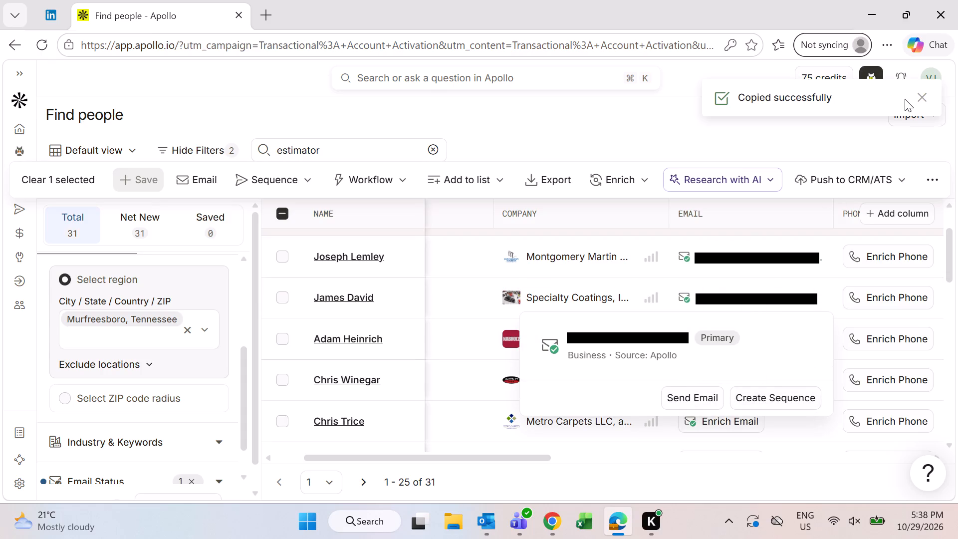
left_click(918, 97)
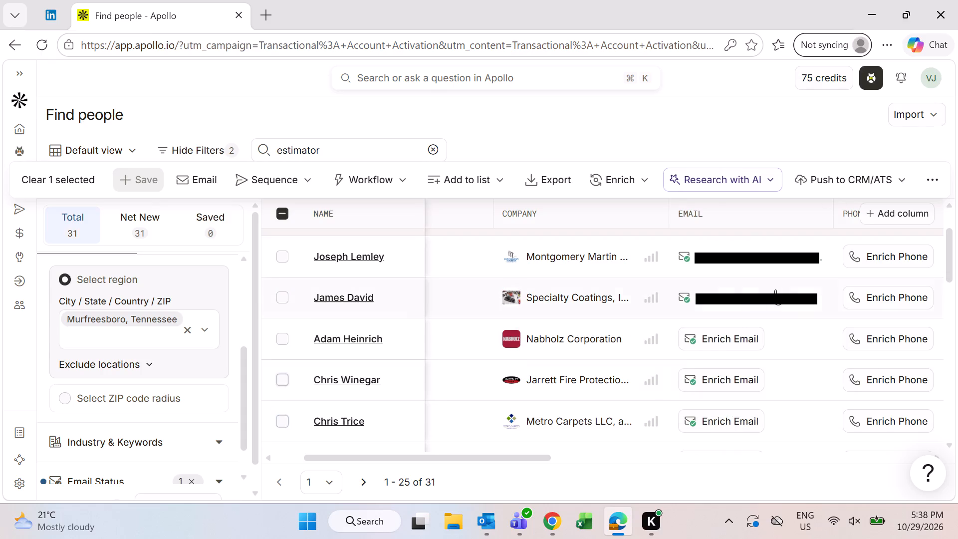
Enrich the email of the Nabholz Corporation contact.
left_click(742, 335)
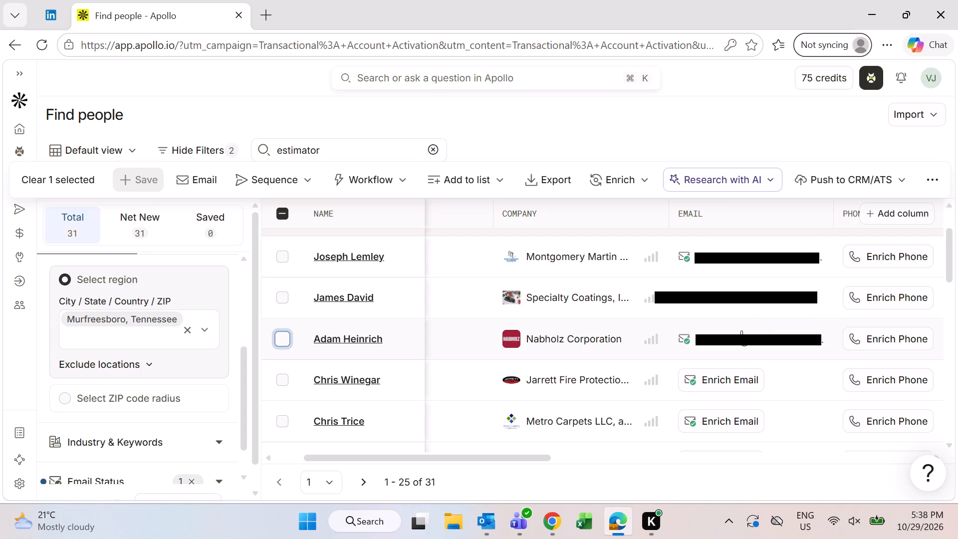
Enrich the phone number of the Hilbers Incorporated contact and dismiss the notification.
scroll(741, 330, "up", 3)
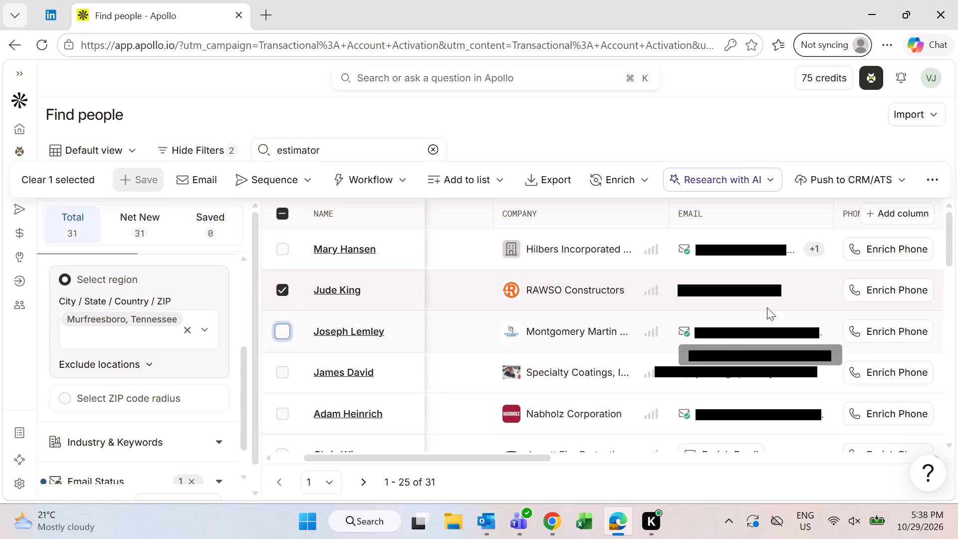
left_click(852, 249)
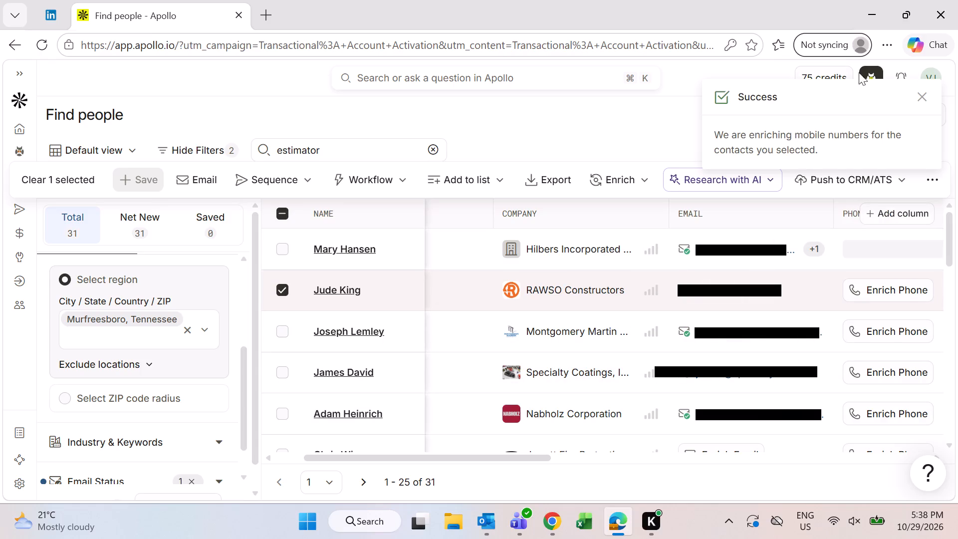
left_click(923, 94)
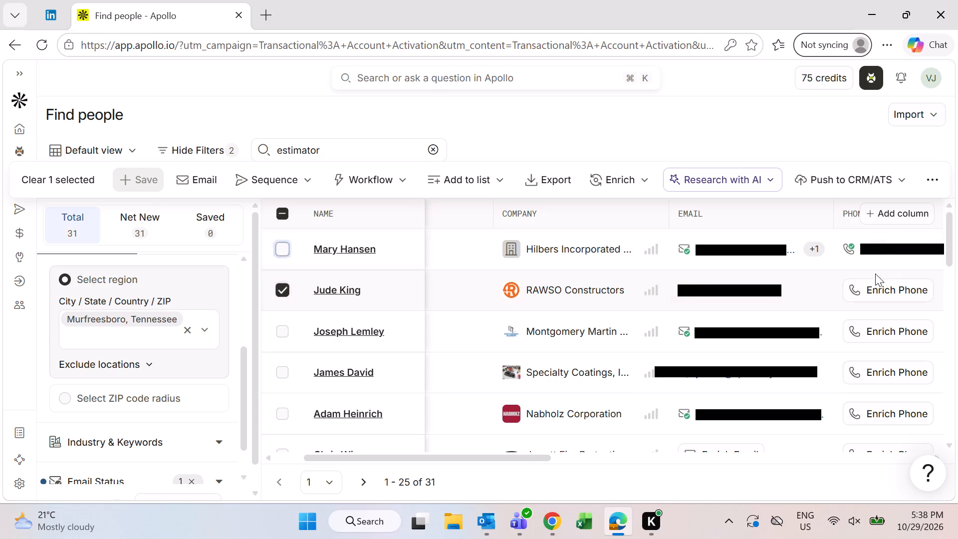
Enrich the email of the Jarrett Fire Protection contact.
scroll(726, 291, "down", 1)
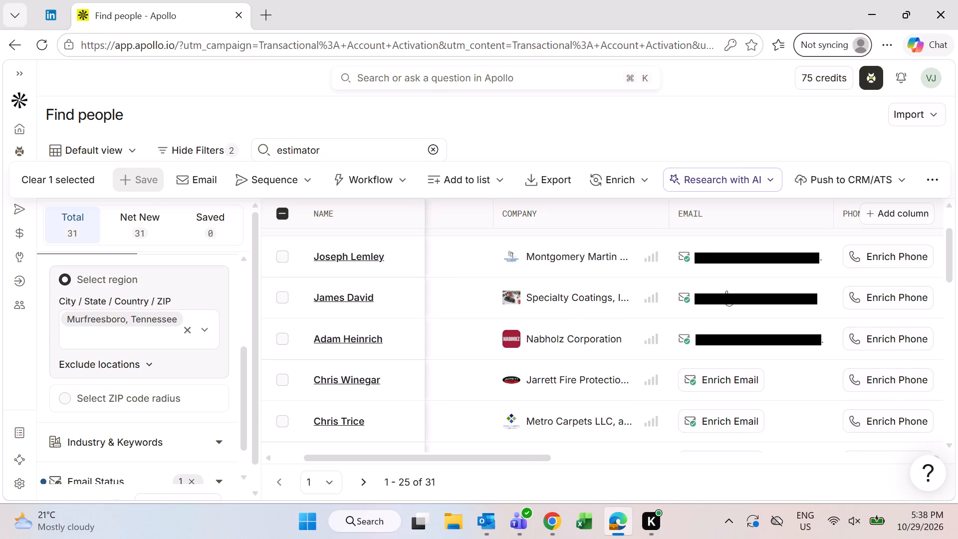
scroll(726, 295, "down", 1)
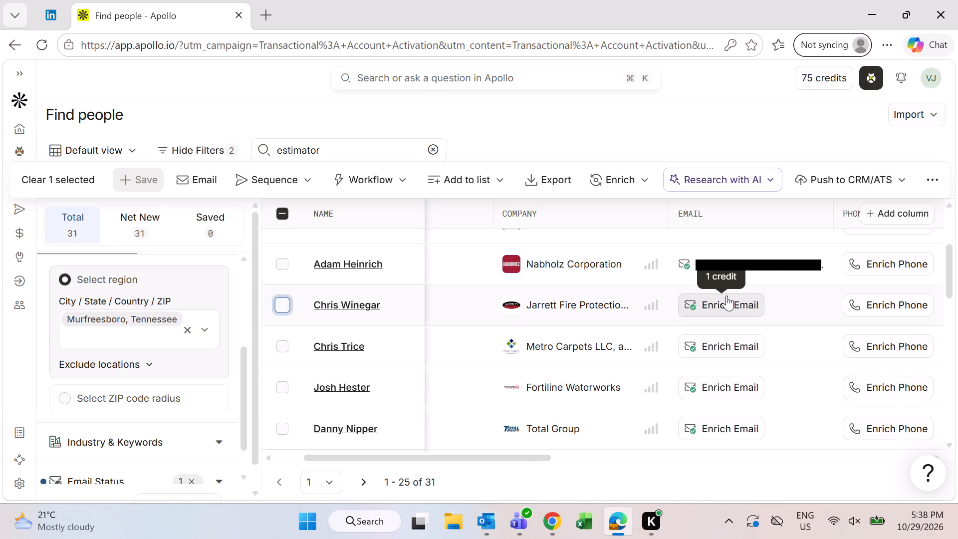
left_click(726, 295)
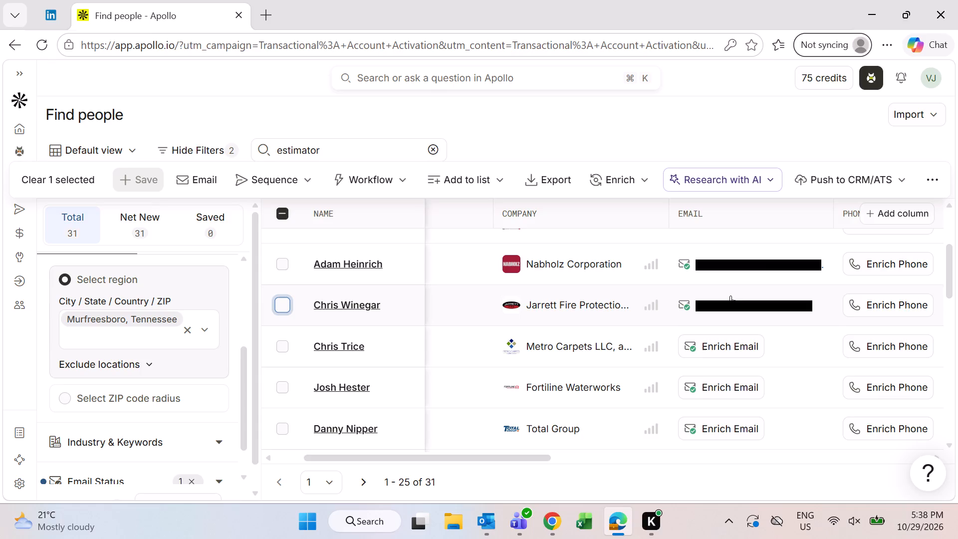
View the email details of the Jarrett Fire Protection contact and close them.
left_click(733, 303)
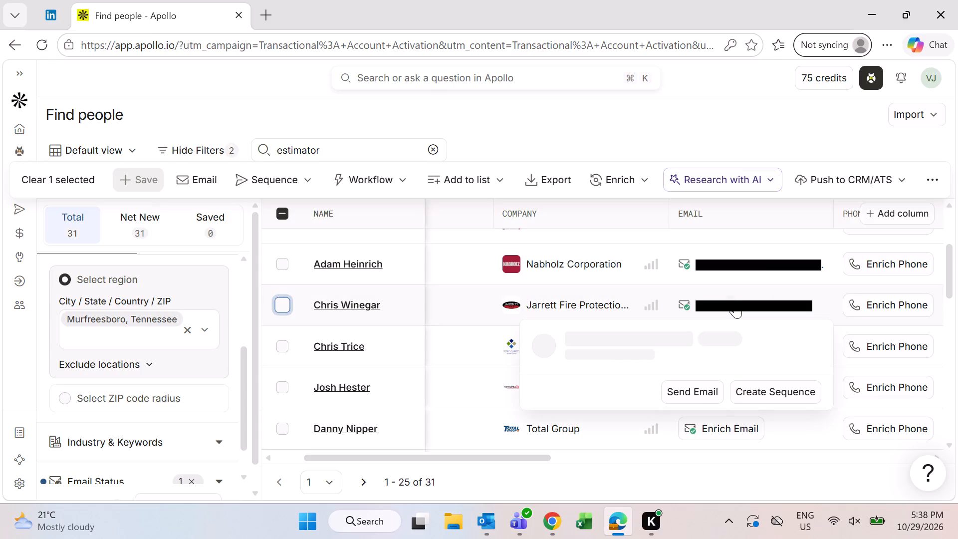
scroll(722, 352, "down", 1)
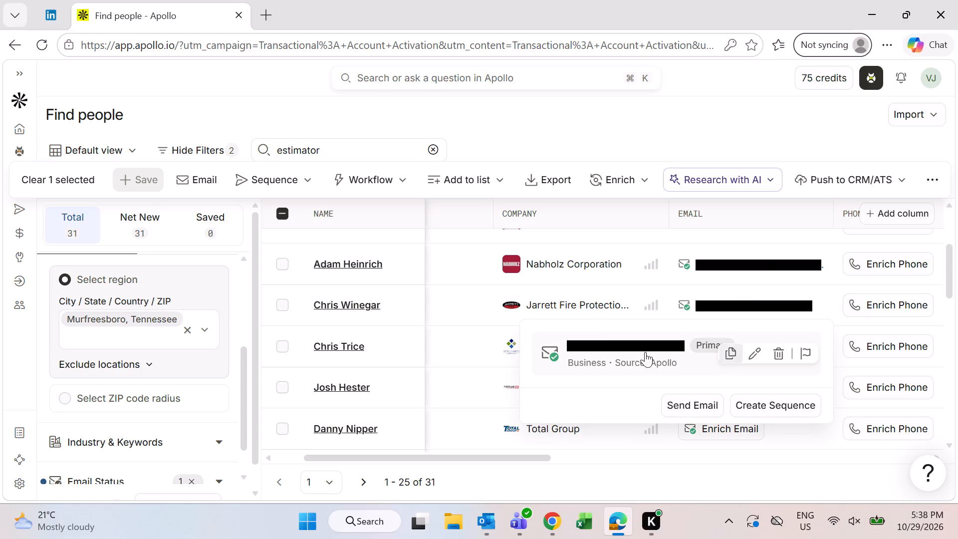
scroll(638, 353, "up", 2)
left_click(773, 286)
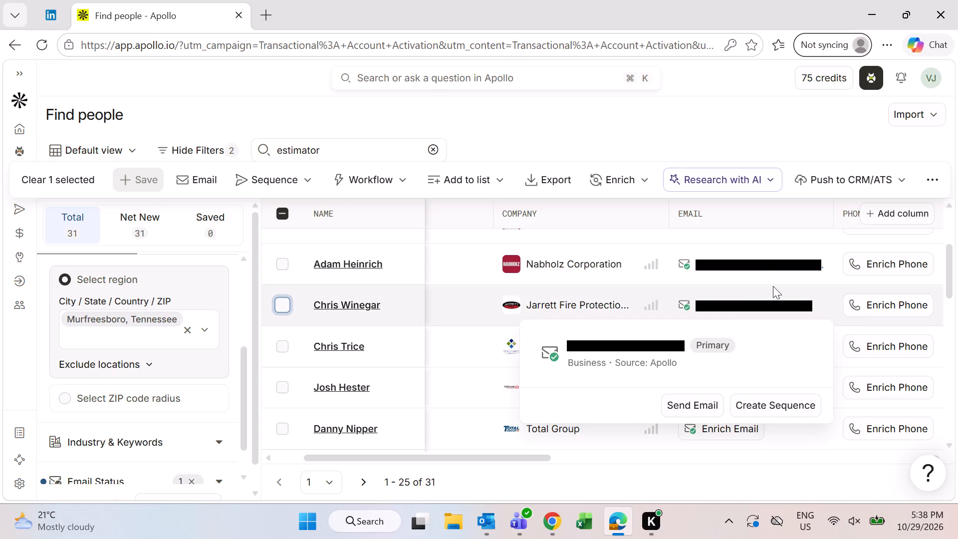
left_click(792, 296)
left_click(792, 306)
left_click(792, 306)
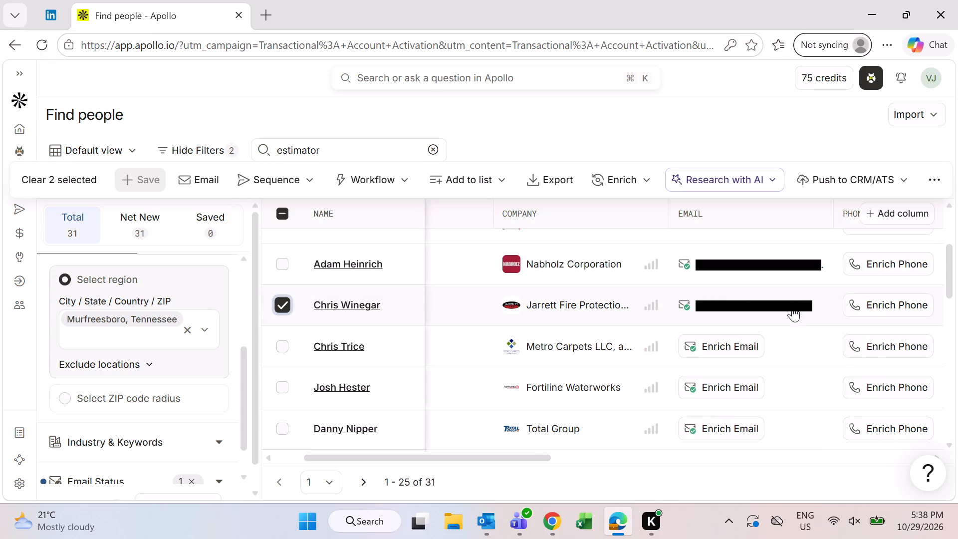
Enrich the email of the Metro Carpets contact and copy the personal address from its email details.
left_click(730, 355)
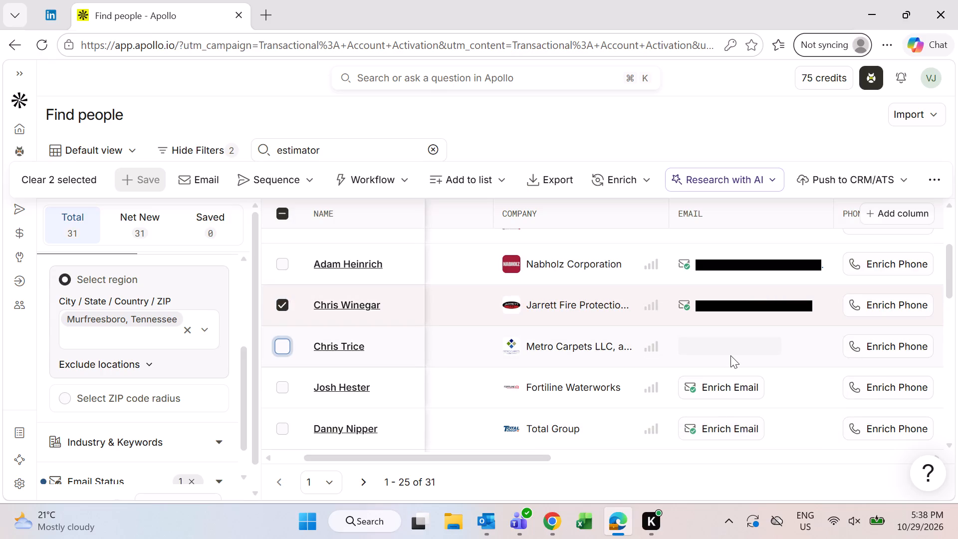
left_click(734, 344)
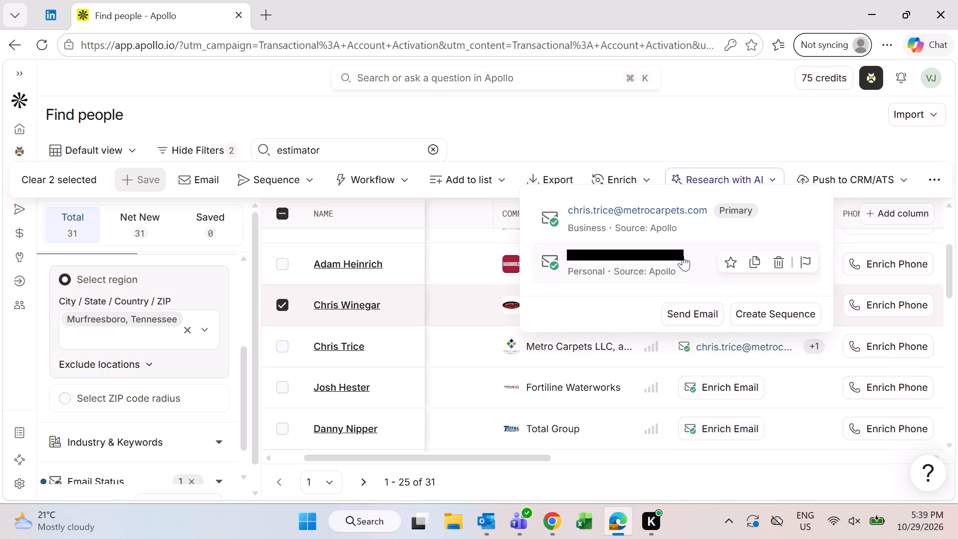
left_click(753, 258)
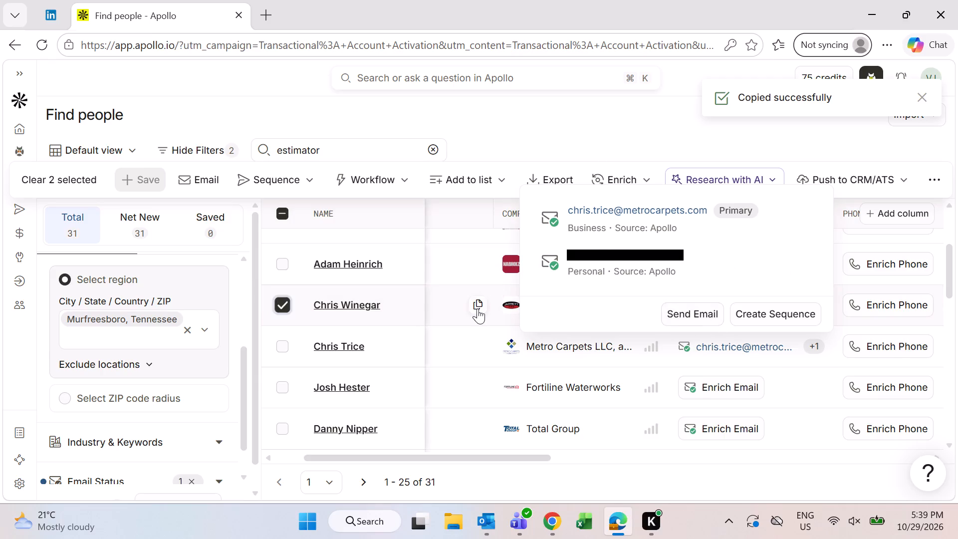
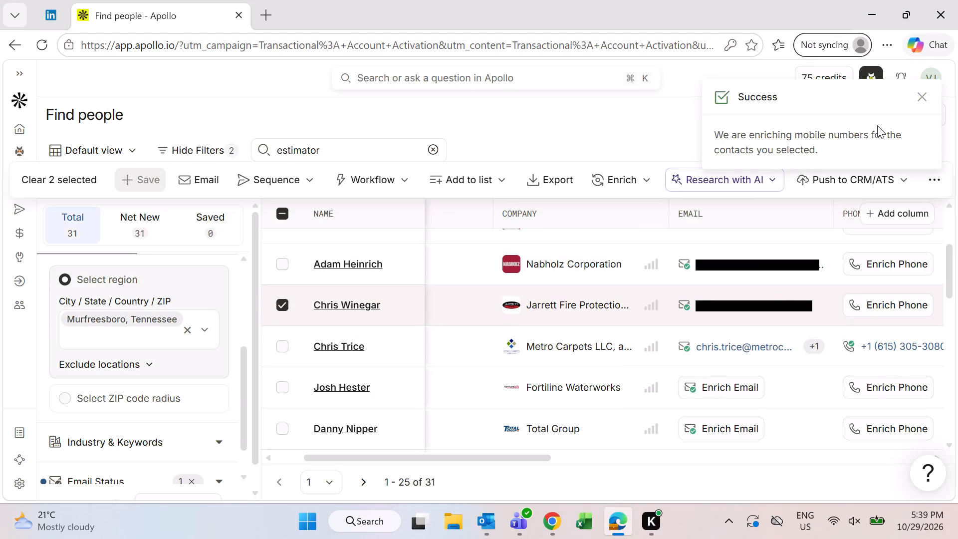
Dismiss the notification about enriching mobile numbers for the selected contacts.
left_click(923, 94)
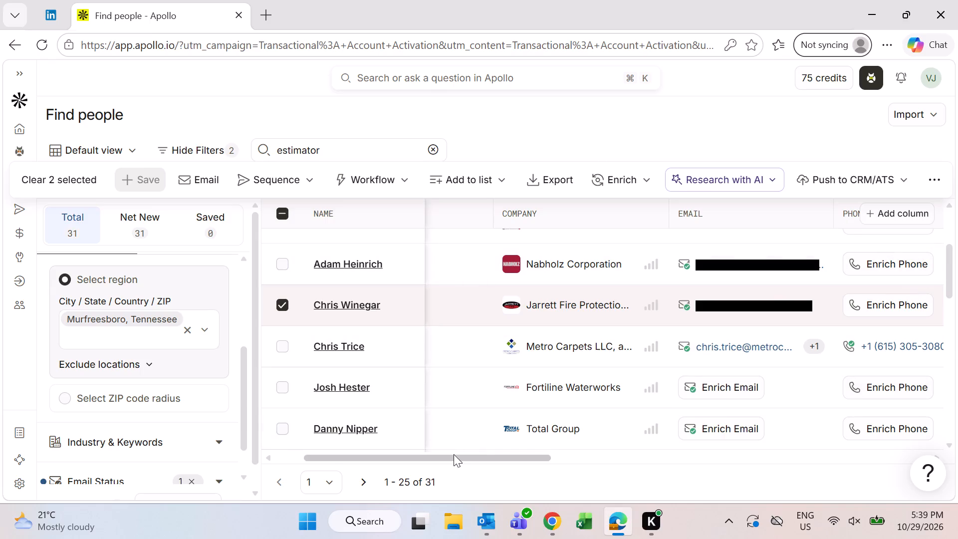
Enrich the email of the Fortiline Waterworks contact in the Murfreesboro estimator results.
left_click_drag(454, 454, 656, 455)
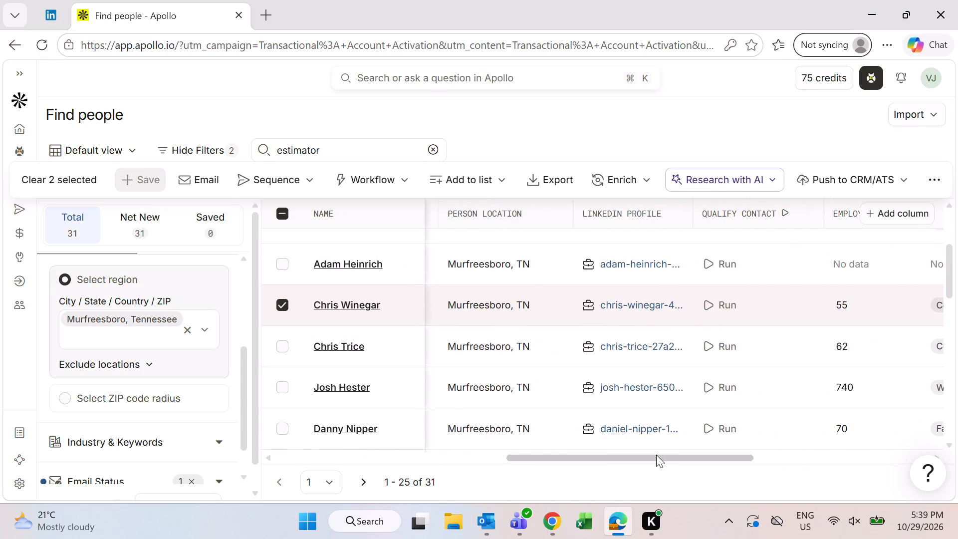
left_click_drag(656, 455, 667, 434)
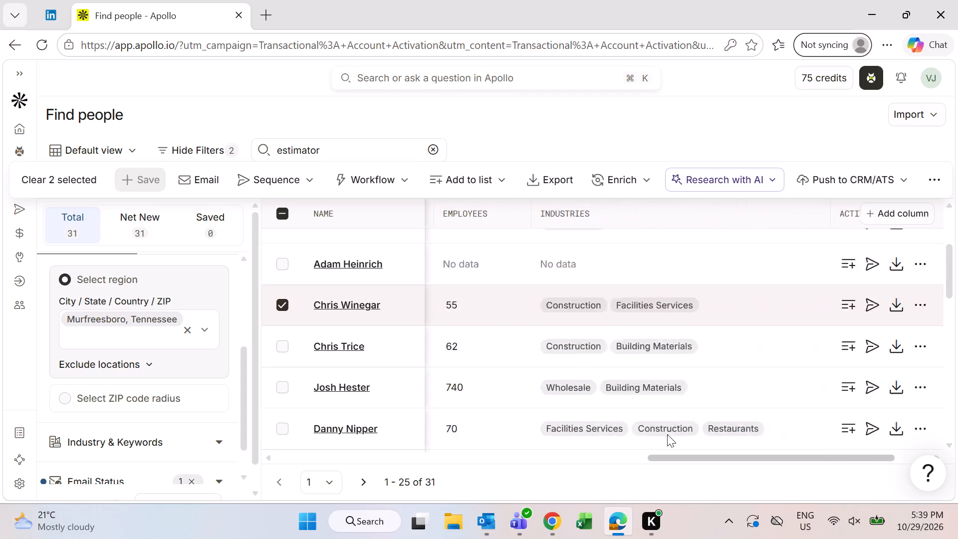
left_click_drag(667, 434, 538, 423)
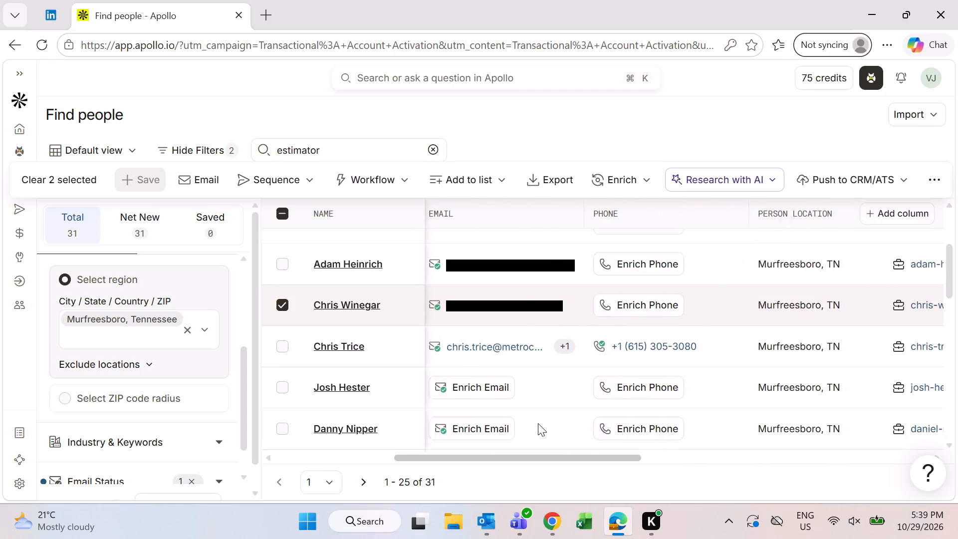
left_click_drag(538, 423, 525, 421)
left_click(545, 392)
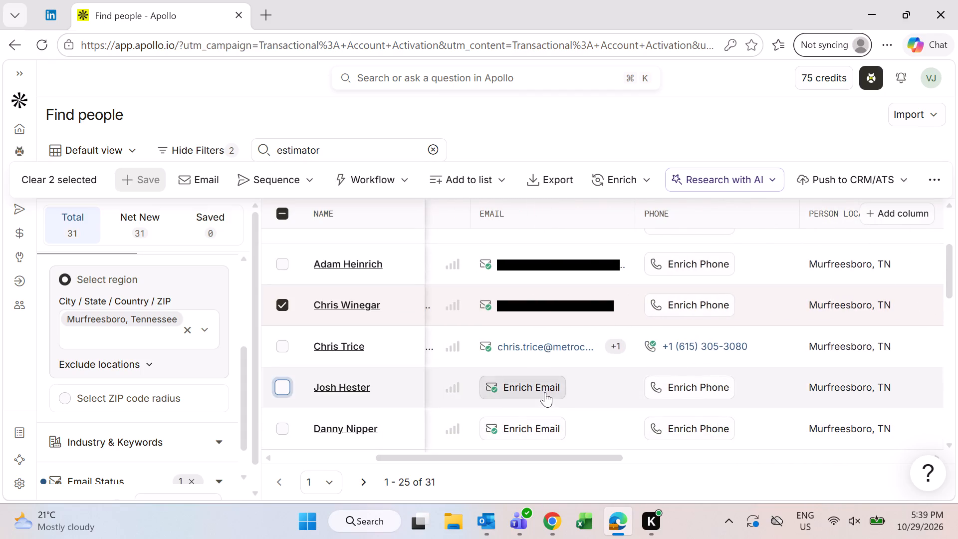
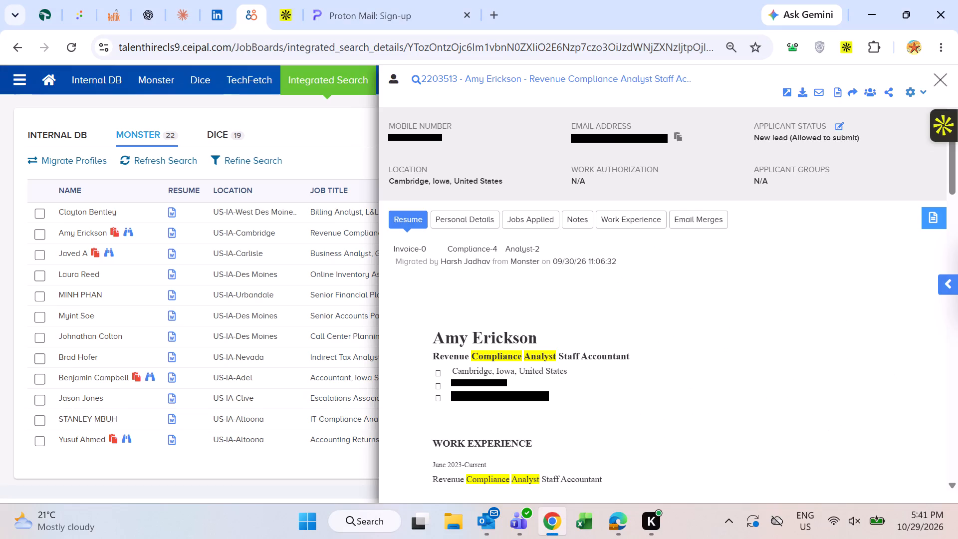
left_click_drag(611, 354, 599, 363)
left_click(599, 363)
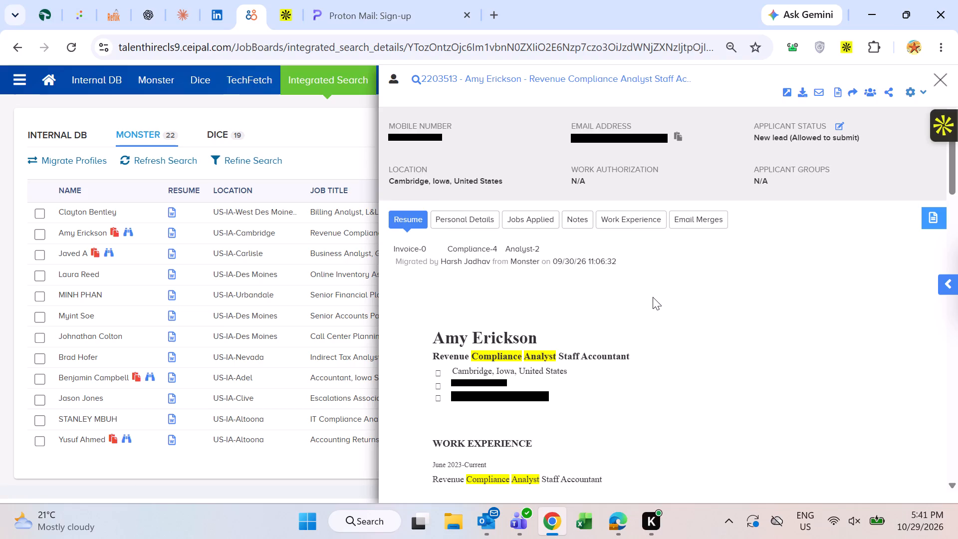
Look over the resume of the Revenue Compliance Analyst from Cambridge, Iowa, and close the candidate's details.
scroll(652, 299, "down", 2)
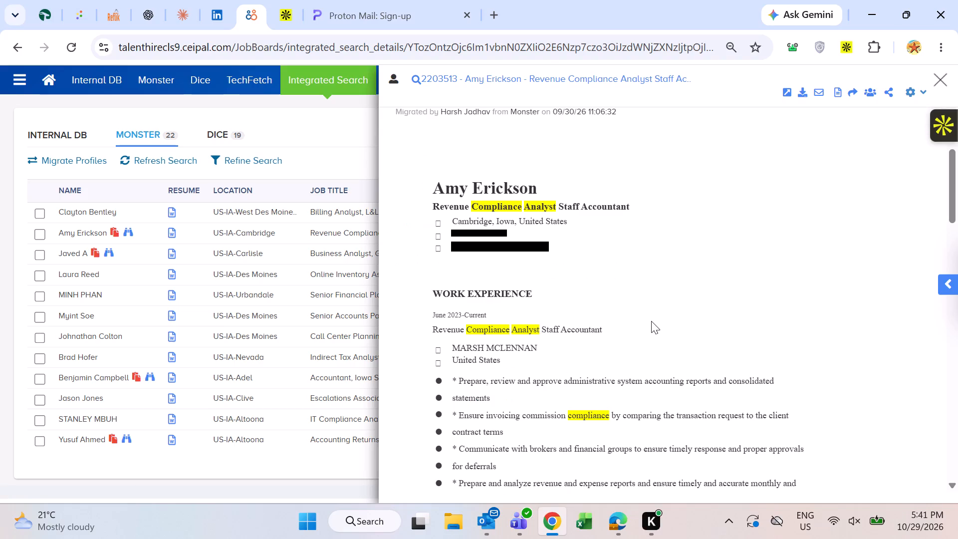
scroll(651, 321, "up", 3)
left_click(938, 71)
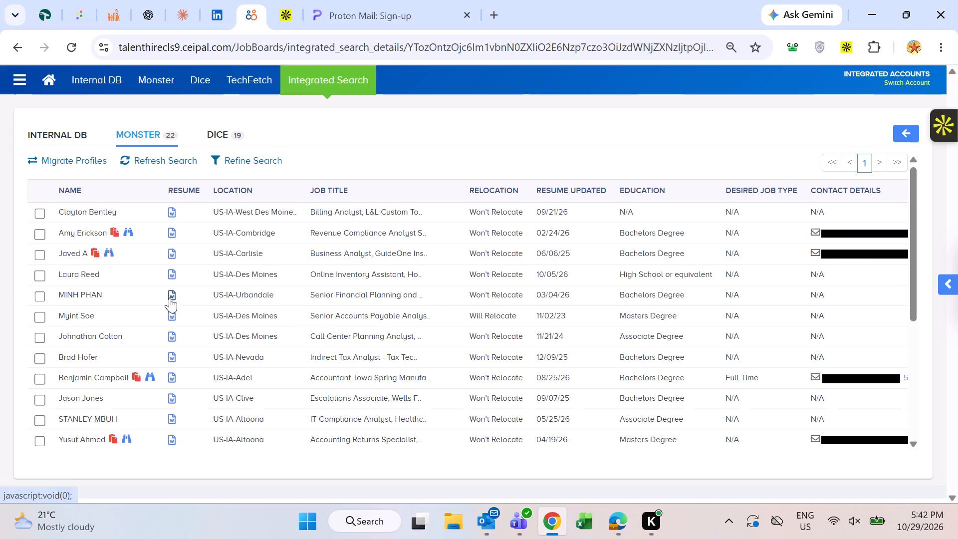
Browse the Dice candidates' job titles and open the quick view of the Pharmacy Operations candidate in WDM, Iowa.
left_click(241, 130)
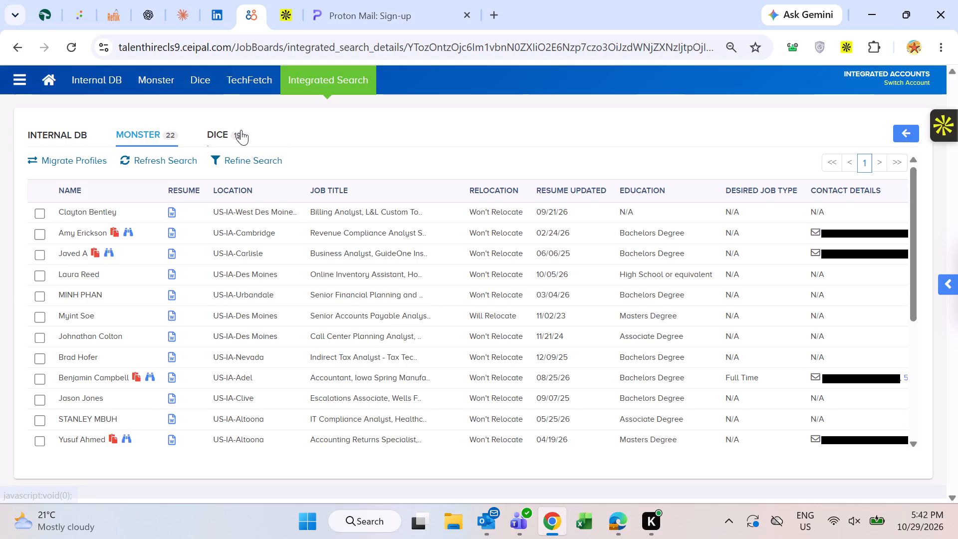
scroll(408, 217, "up", 2)
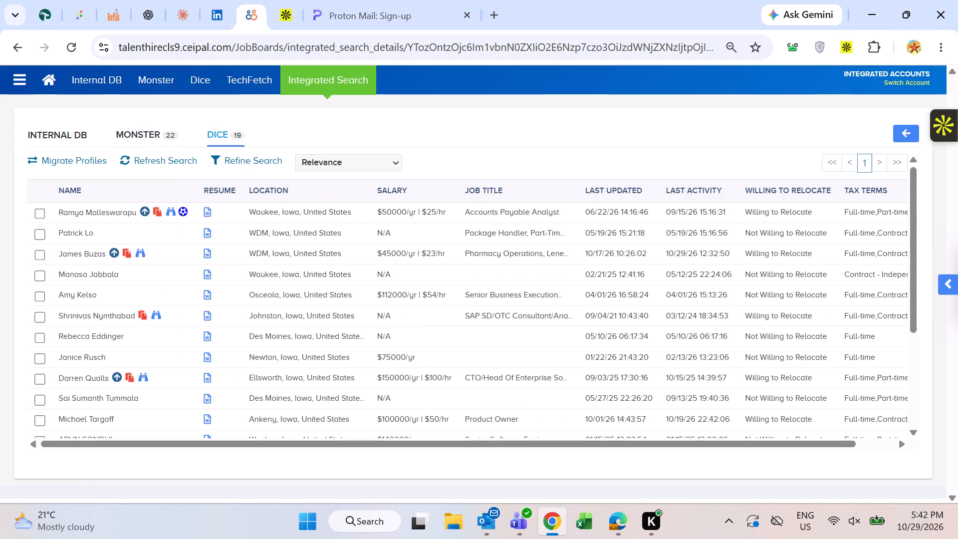
double_click(479, 233)
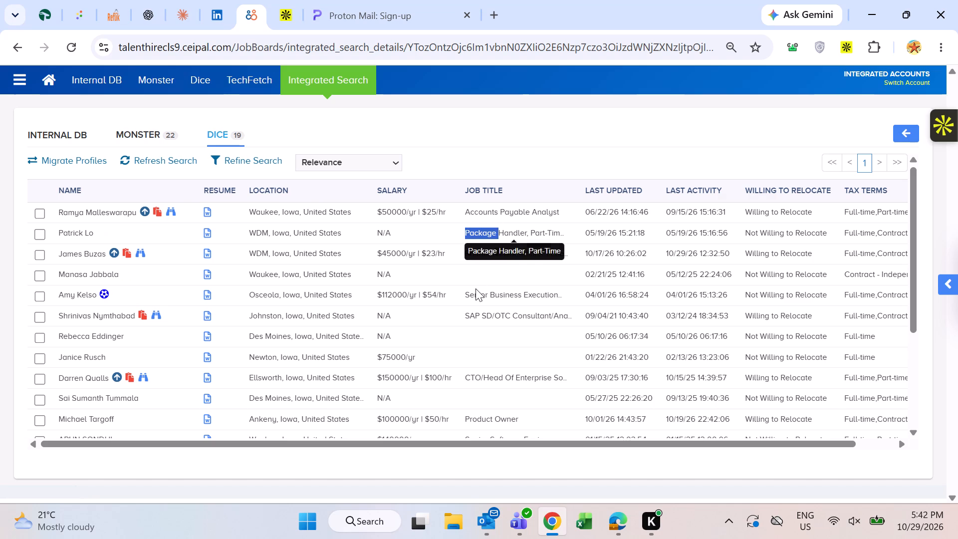
left_click(476, 288)
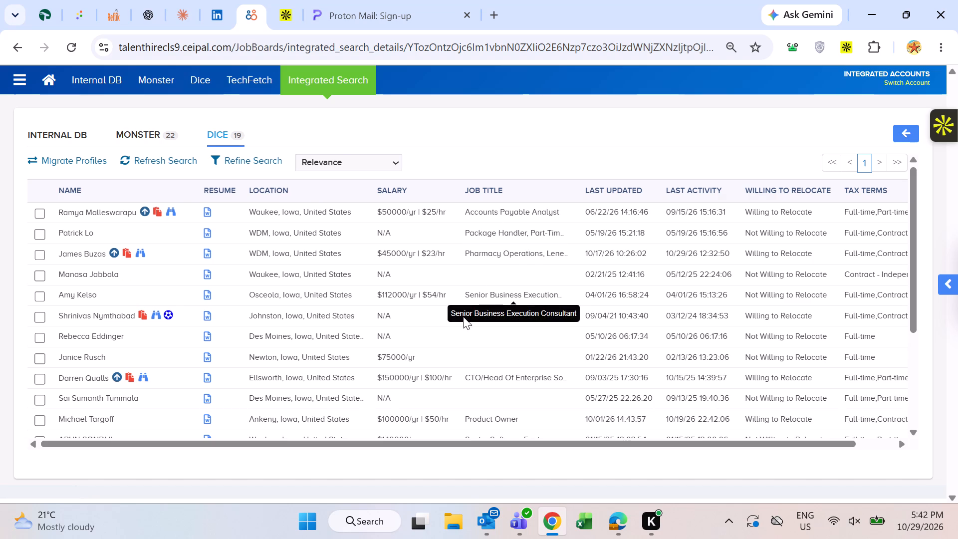
scroll(491, 279, "up", 1)
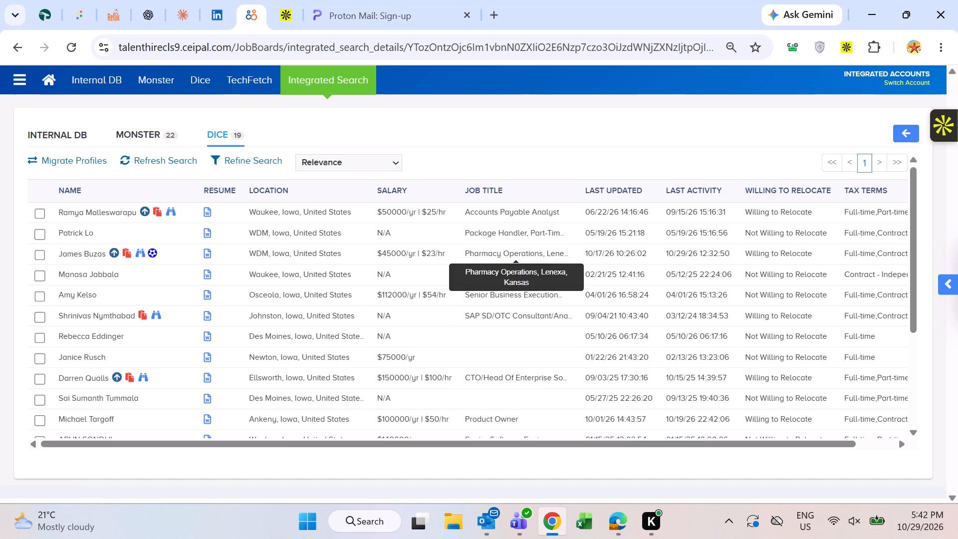
double_click(483, 231)
left_click(430, 230)
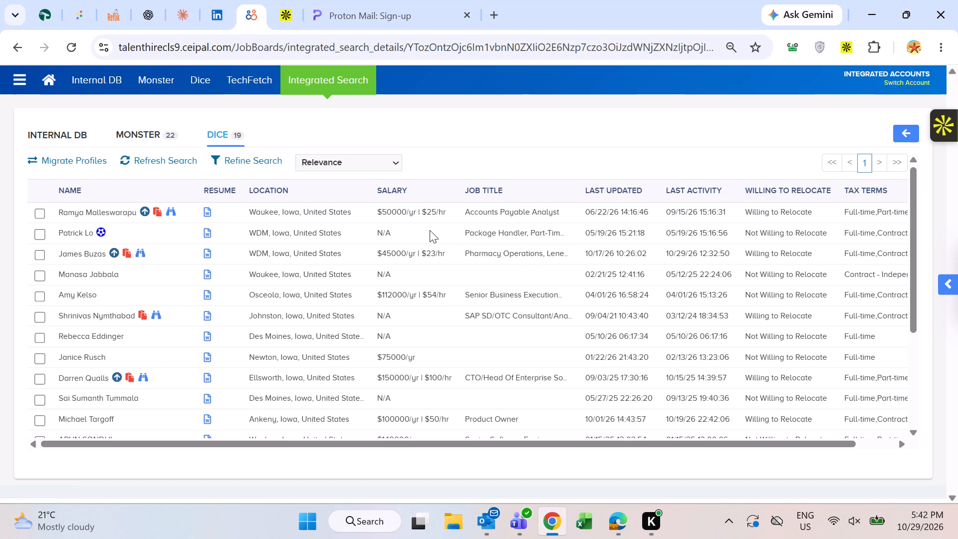
left_click(143, 257)
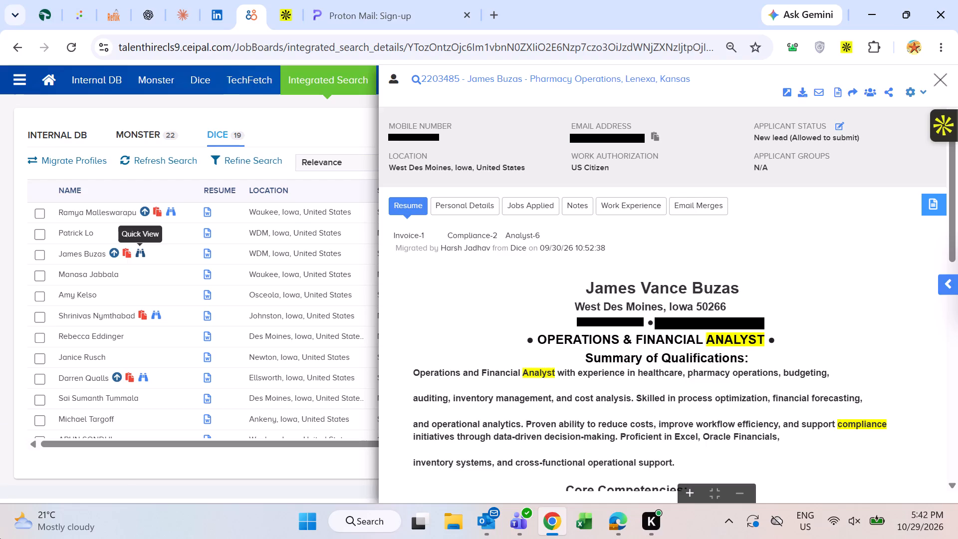
In Reflik, add the Invoice Compliance Analyst (15529-1) job to the worklist, accepting the payout terms and committing to submit qualified candidates.
left_click(118, 10)
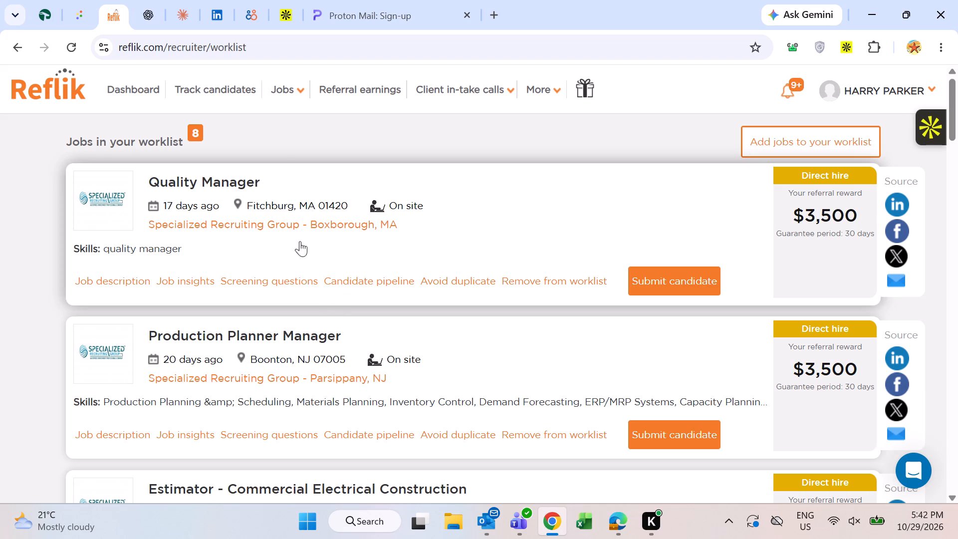
left_click(302, 124)
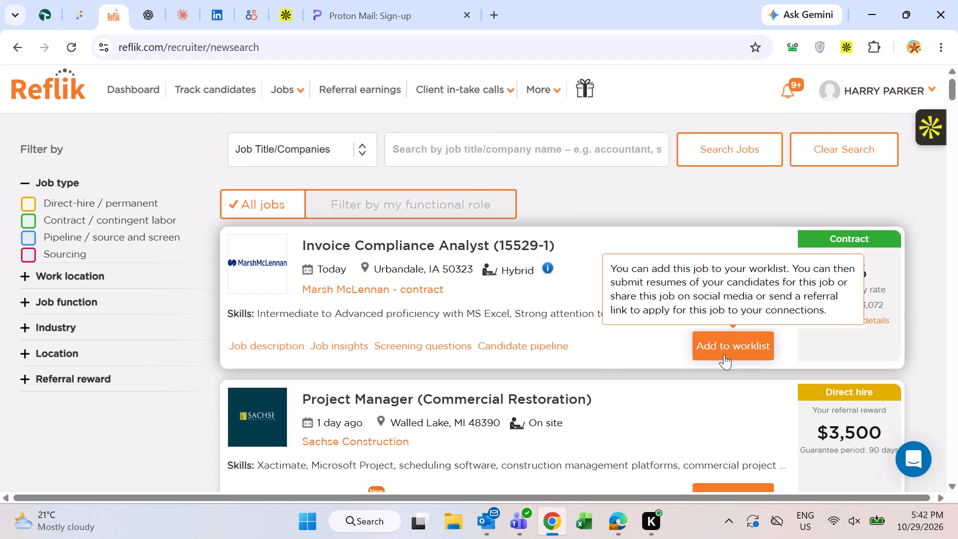
left_click(724, 351)
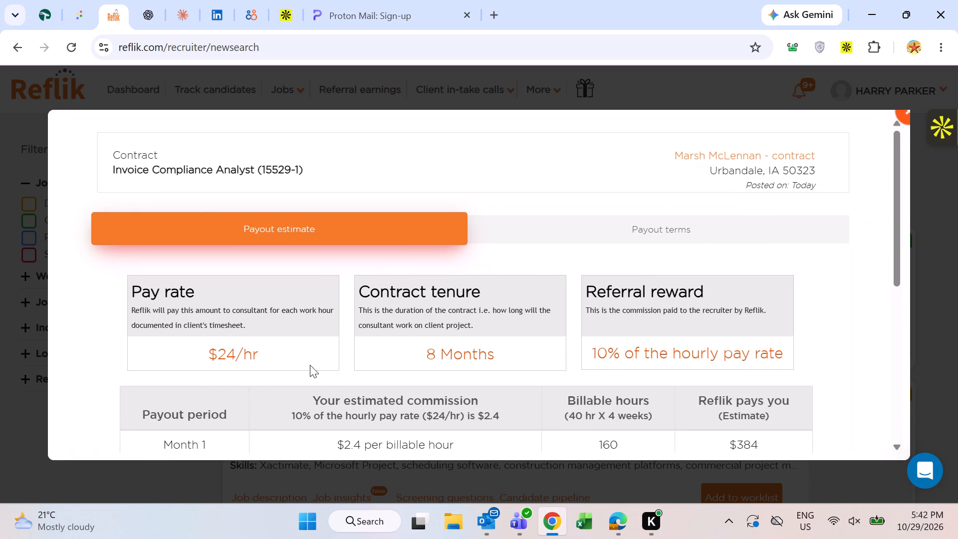
scroll(337, 342, "down", 10)
left_click(660, 388)
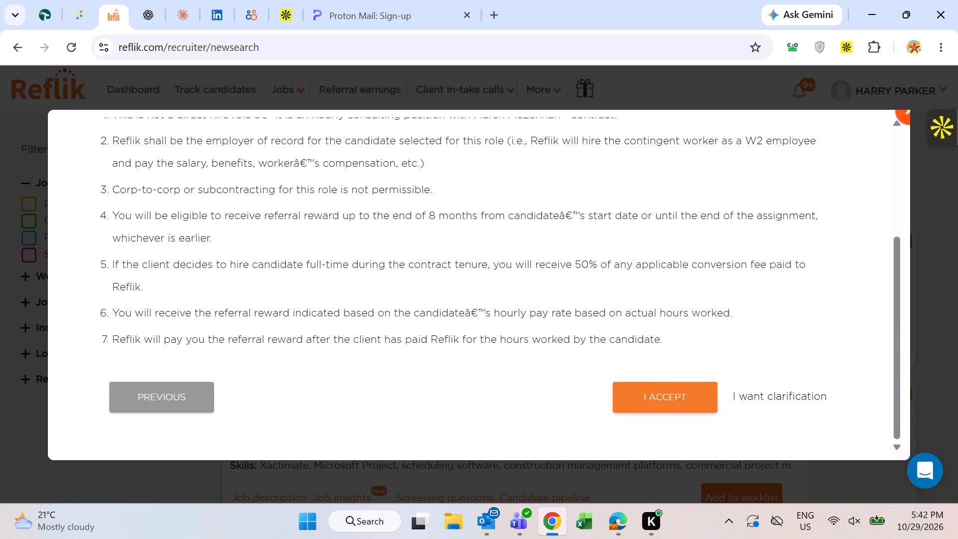
left_click(665, 399)
scroll(555, 310, "down", 3)
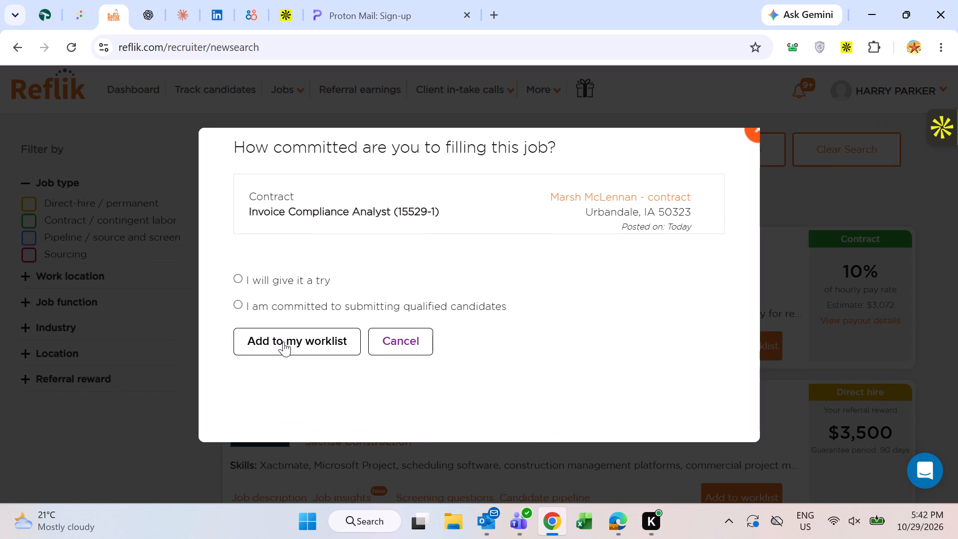
left_click(239, 305)
left_click(276, 339)
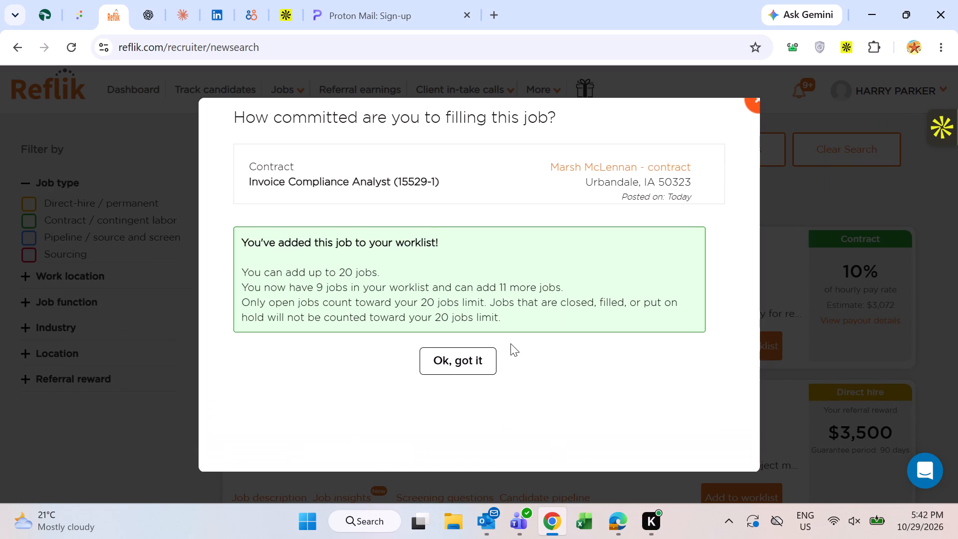
left_click(474, 354)
scroll(519, 240, "up", 4)
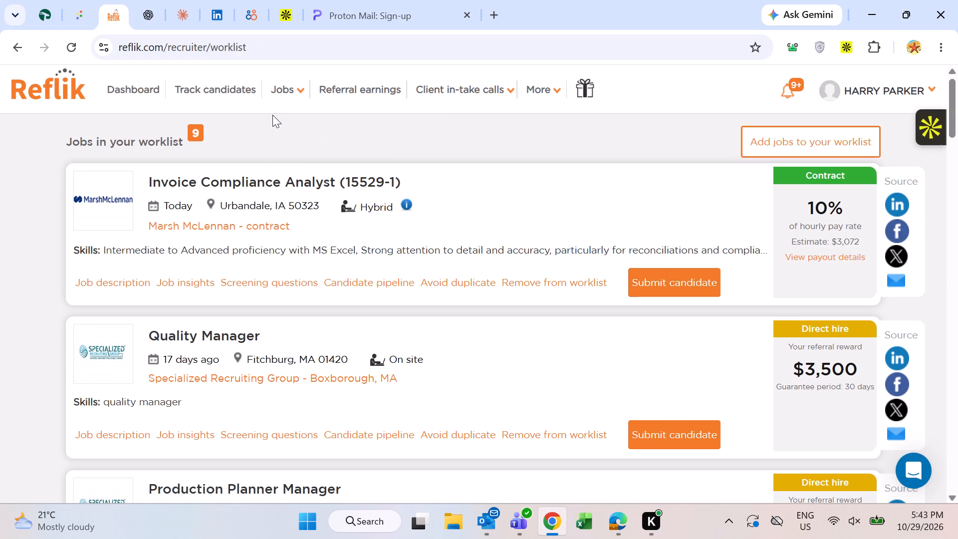
Open the candidate submission form for the Invoice Compliance Analyst (15529-1) job.
left_click(670, 278)
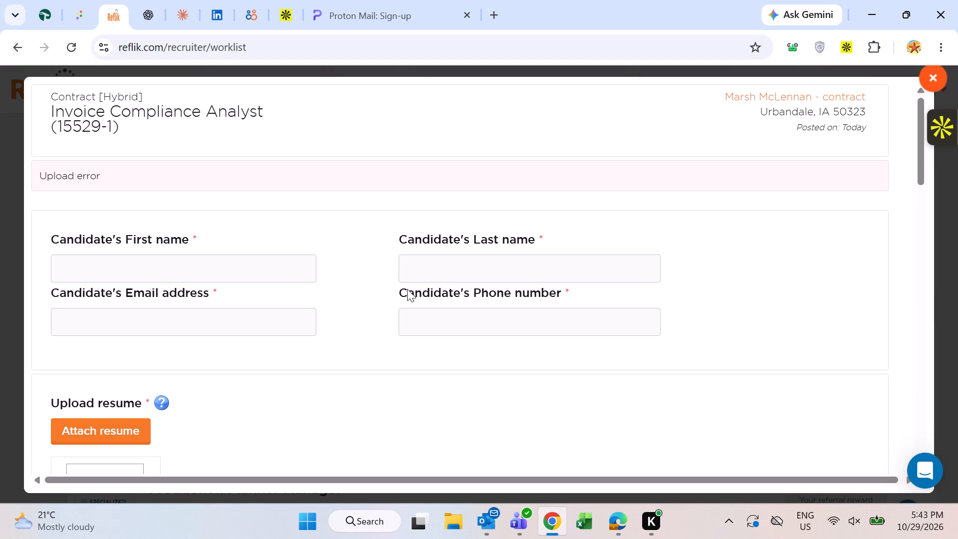
Switch to Ceipal and copy the Pharmacy Operations candidate's name from the resume heading.
left_click(234, 0)
left_click(240, 0)
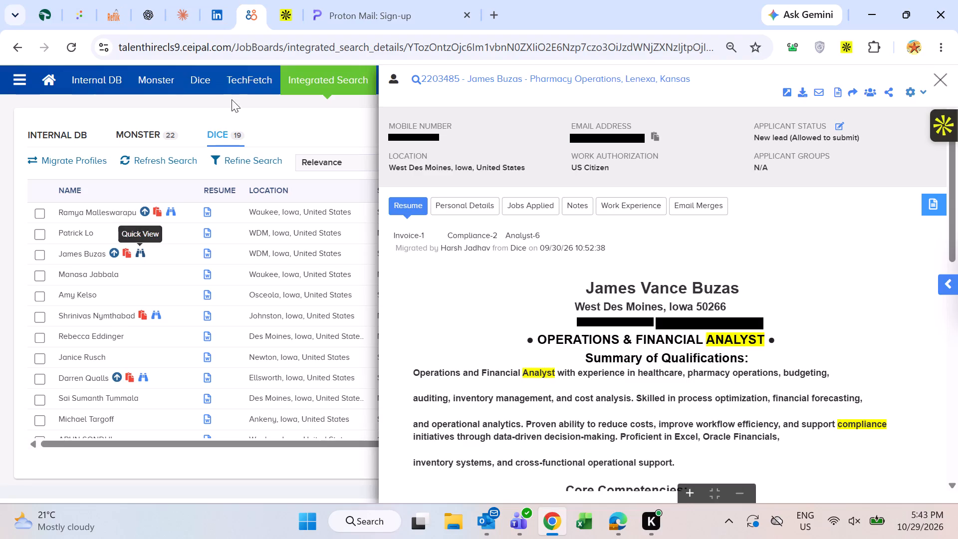
left_click(621, 288)
left_click_drag(621, 288, 709, 285)
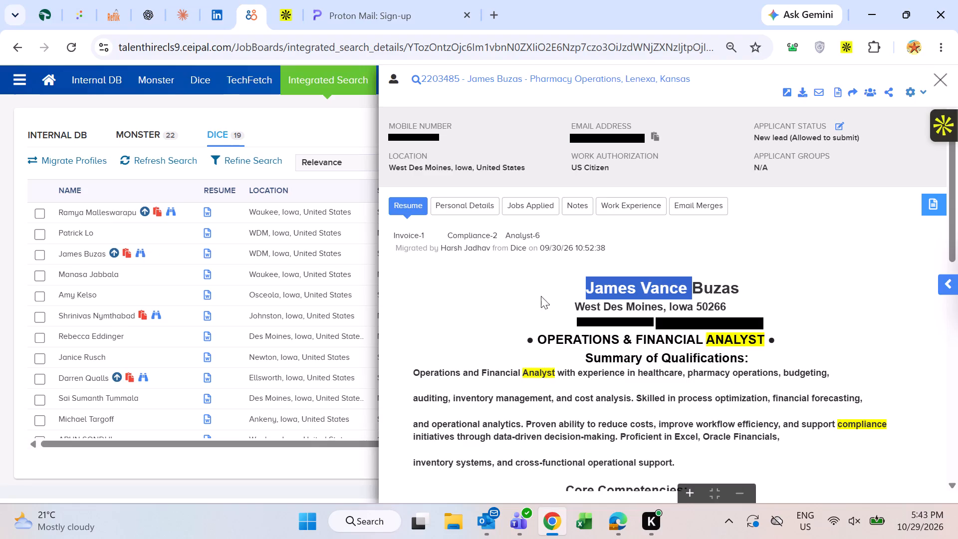
key("ctrl+c")
double_click(669, 320)
left_click_drag(669, 320, 678, 352)
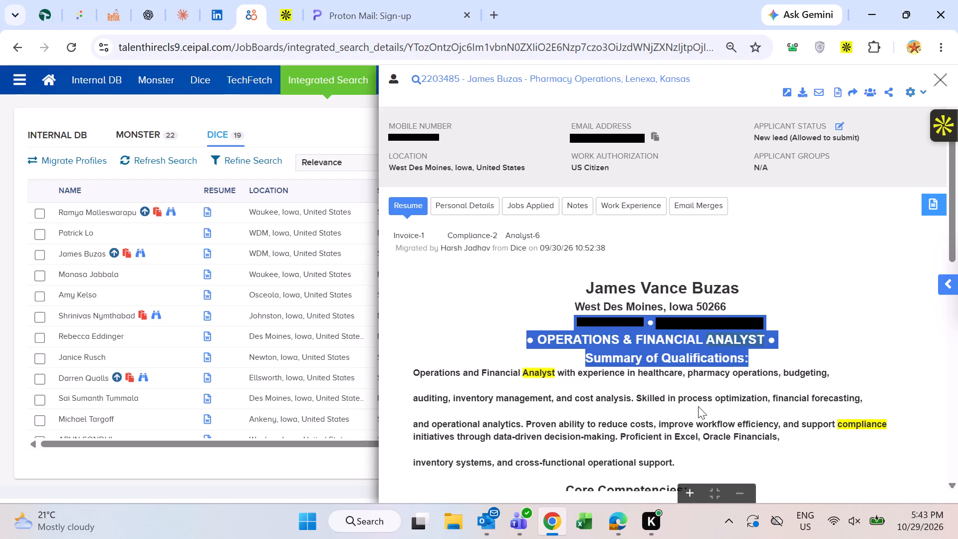
left_click(698, 404)
scroll(635, 319, "up", 3)
Search LinkedIn for the copied candidate name, drop the middle name, and open the profile seeking an Operations or Financial Analyst position.
left_click(206, 10)
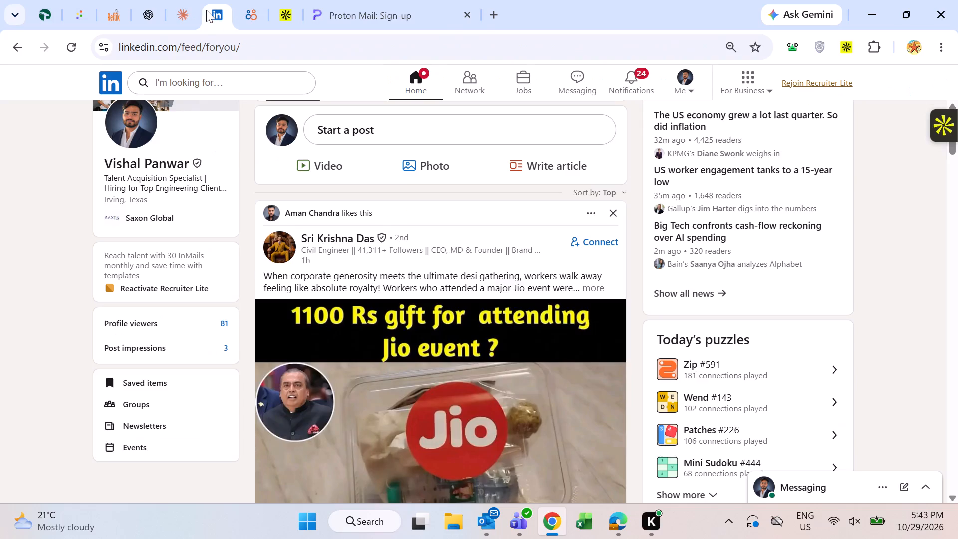
left_click_drag(218, 85, 214, 84)
scroll(243, 214, "down", 2)
scroll(302, 272, "down", 1)
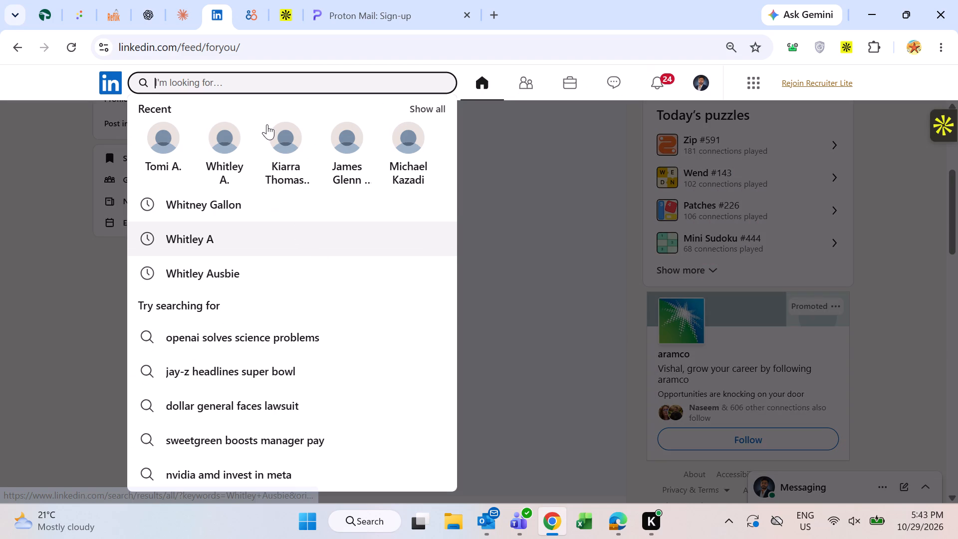
key("ctrl+v")
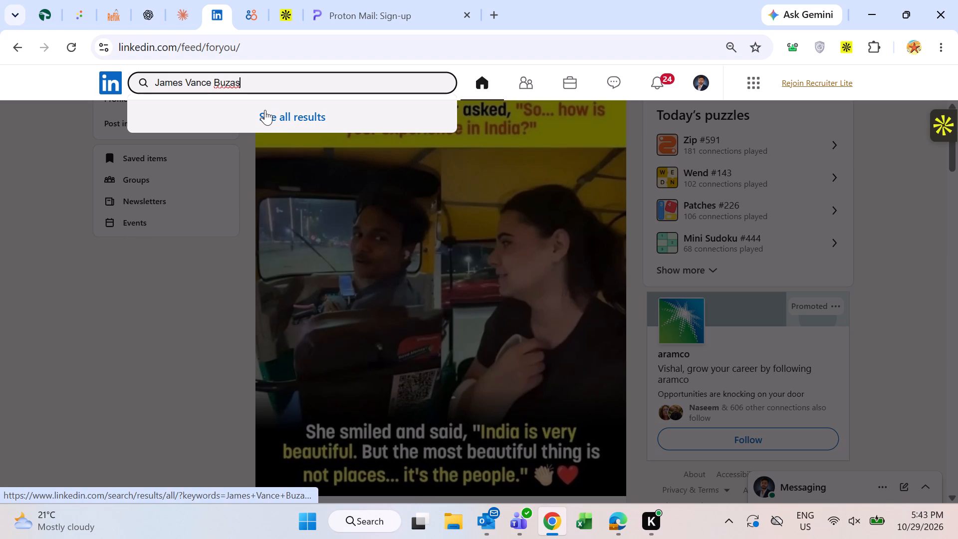
left_click(284, 115)
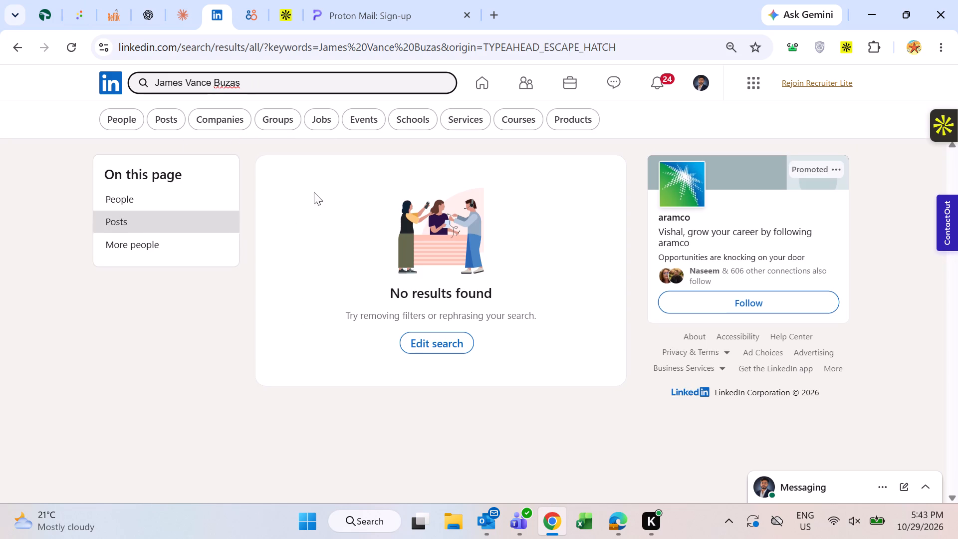
left_click(126, 117)
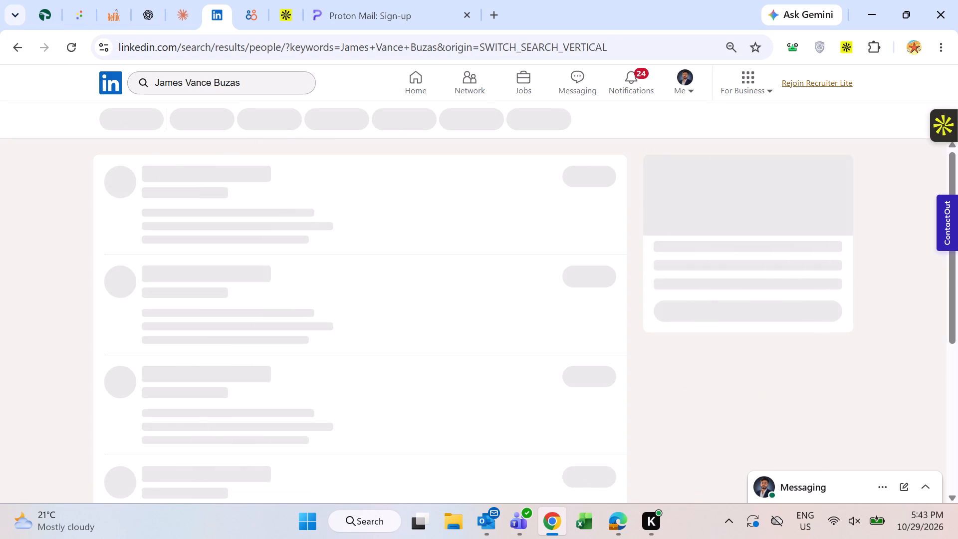
double_click(189, 80)
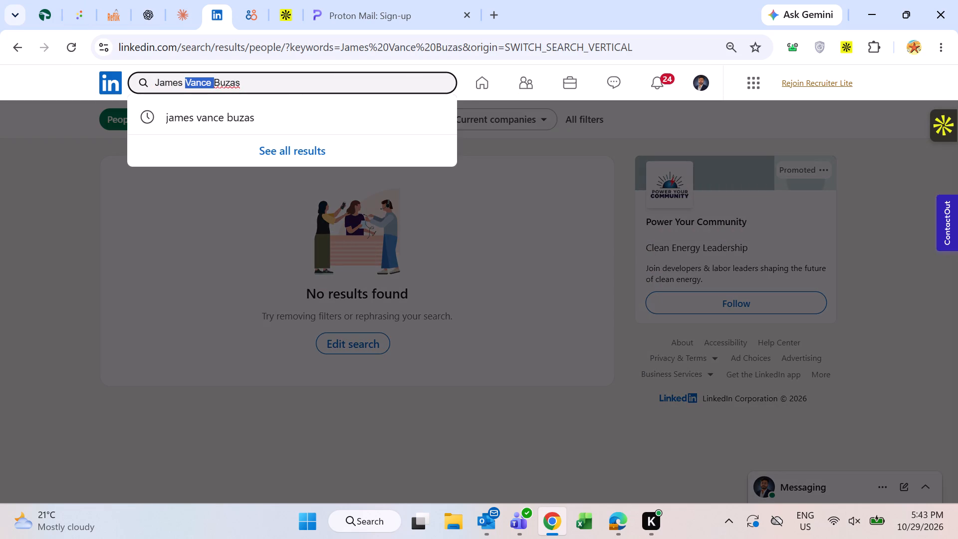
key("BackSpace")
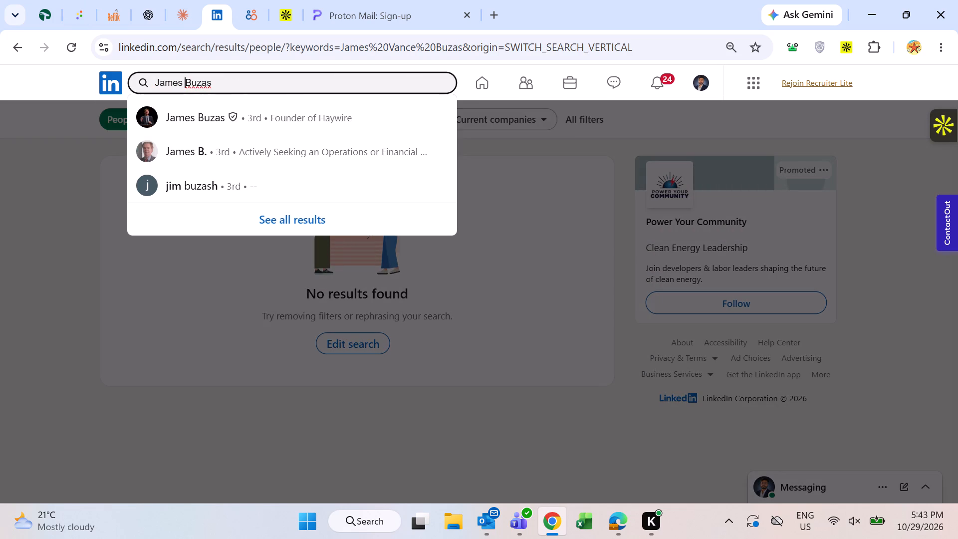
left_click(305, 158)
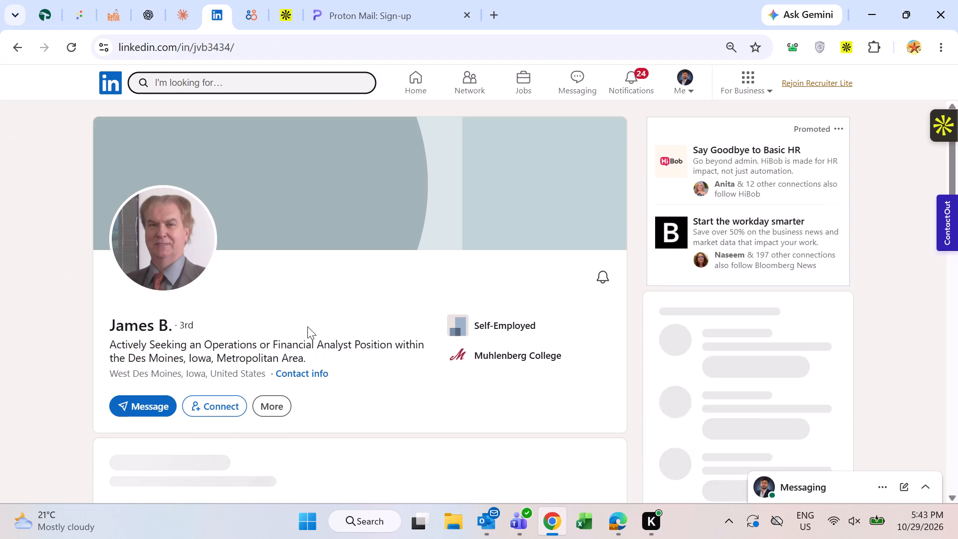
Examine the candidate's LinkedIn location, summary and work experience, and return to the resume in Ceipal.
scroll(313, 325, "down", 3)
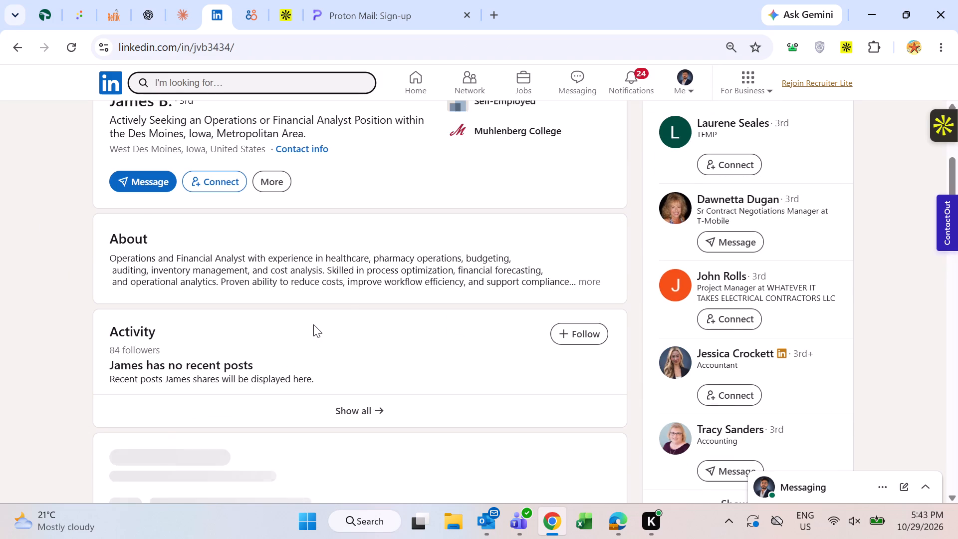
scroll(352, 280, "down", 3)
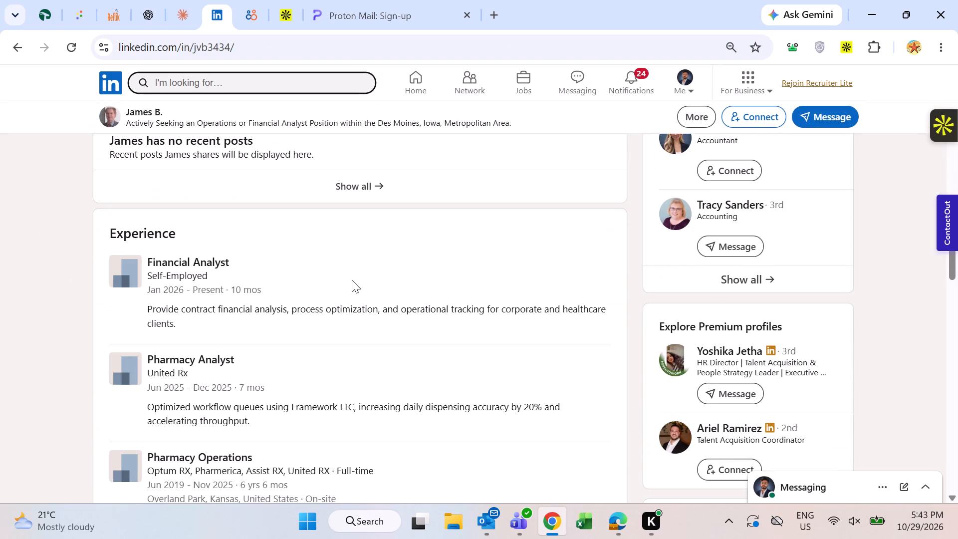
scroll(352, 280, "down", 5)
scroll(352, 280, "up", 11)
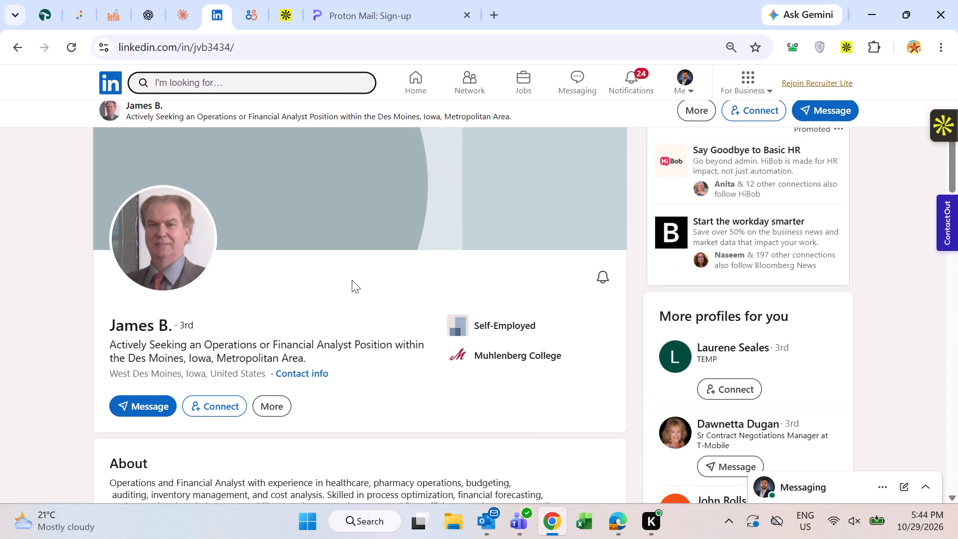
scroll(352, 280, "up", 6)
left_click(225, 3)
left_click(233, 3)
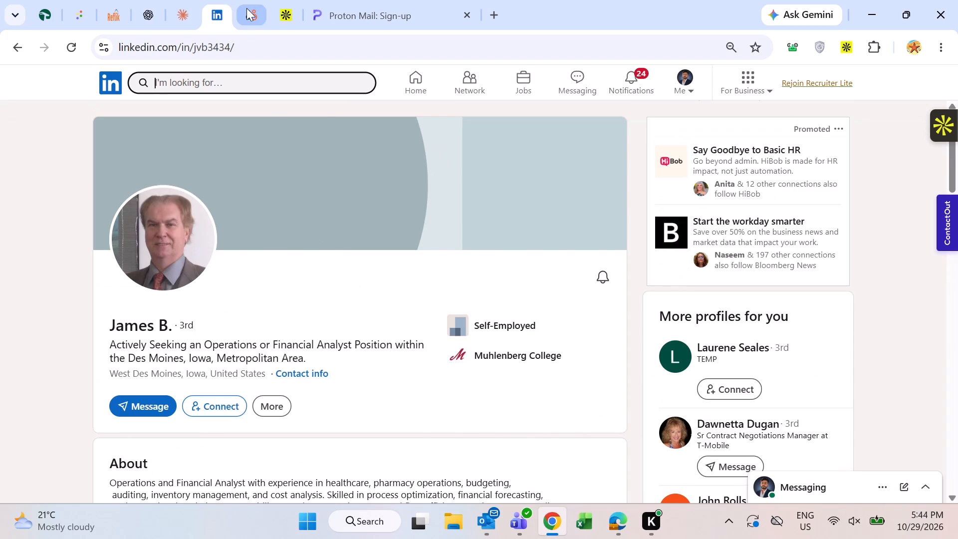
left_click(246, 8)
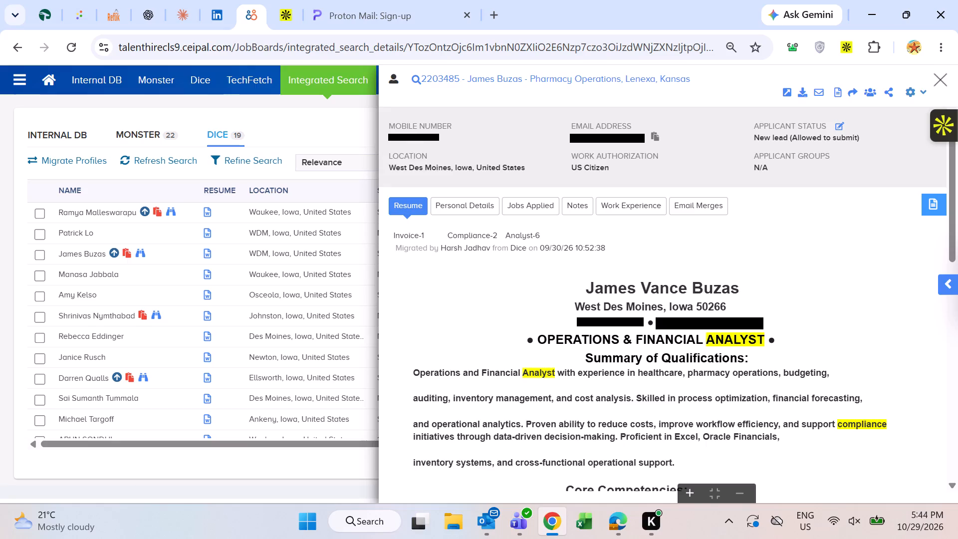
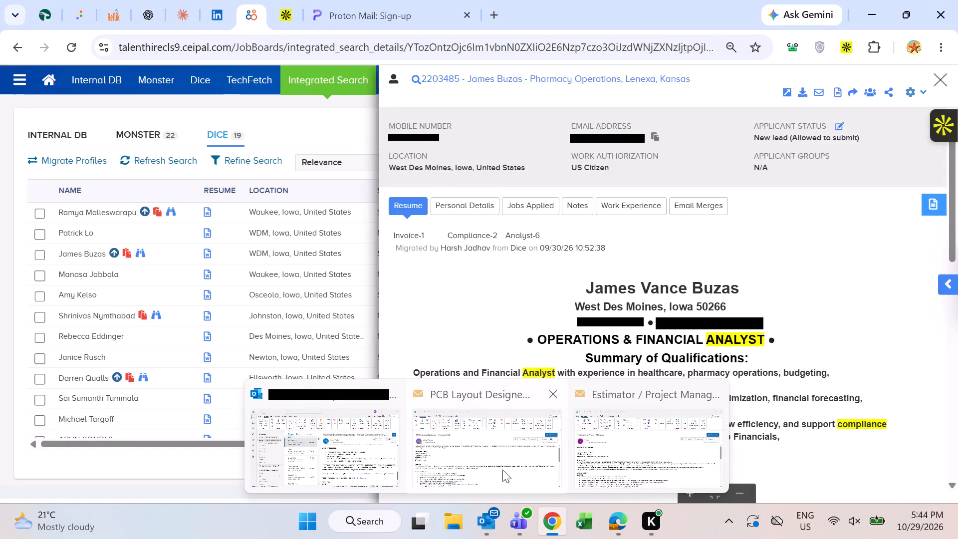
Close the open PCB Layout Designer email window in Outlook.
left_click(552, 402)
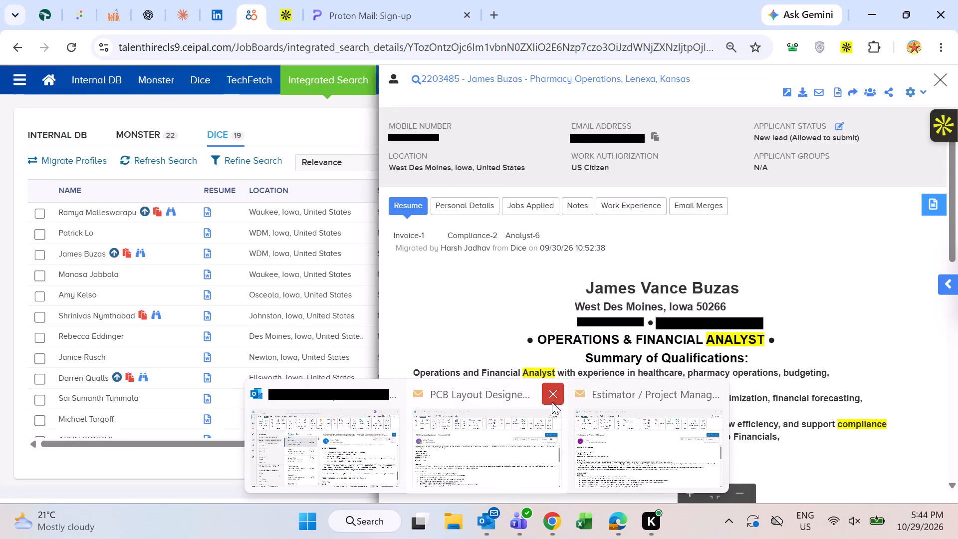
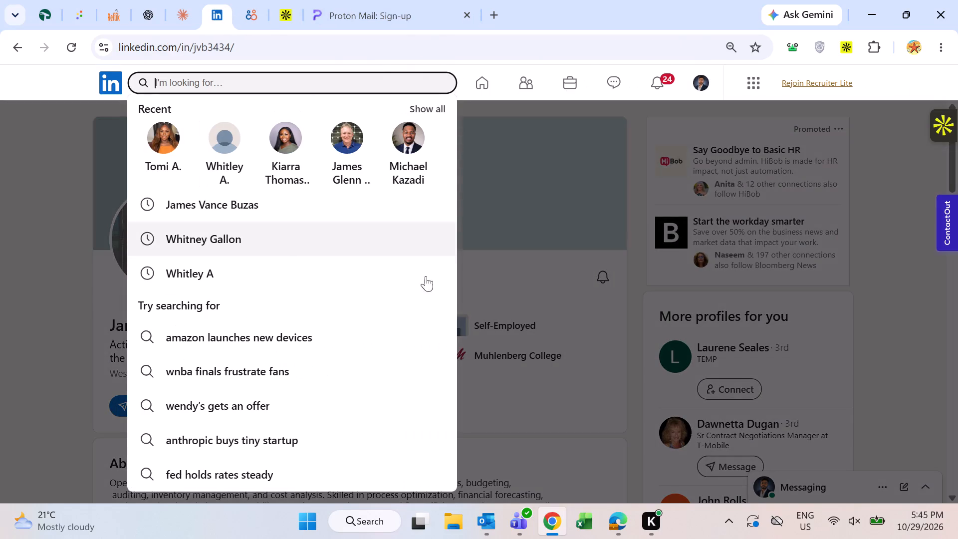
Dismiss the LinkedIn search suggestions and re-examine the candidate's pharmacy analyst work history on the profile.
left_click(884, 348)
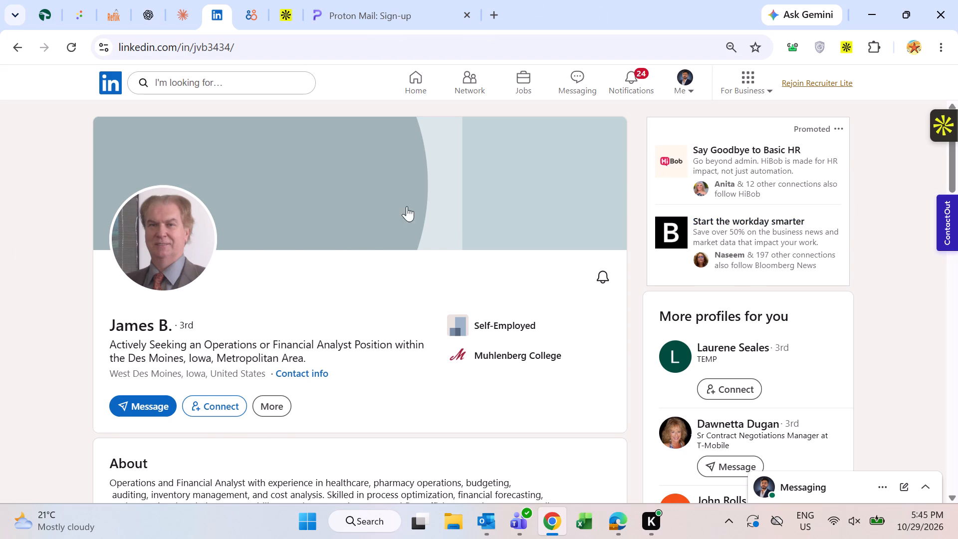
scroll(408, 205, "down", 5)
scroll(411, 277, "down", 10)
scroll(410, 282, "up", 4)
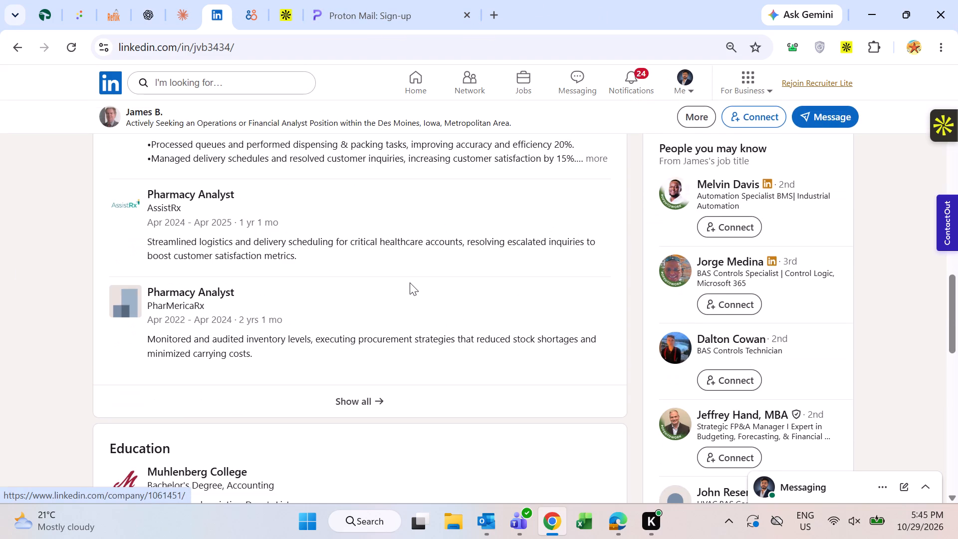
Return from the LinkedIn profile to Ceipal and examine the resume's core competencies and professional experience for invoice and compliance work.
scroll(410, 282, "up", 13)
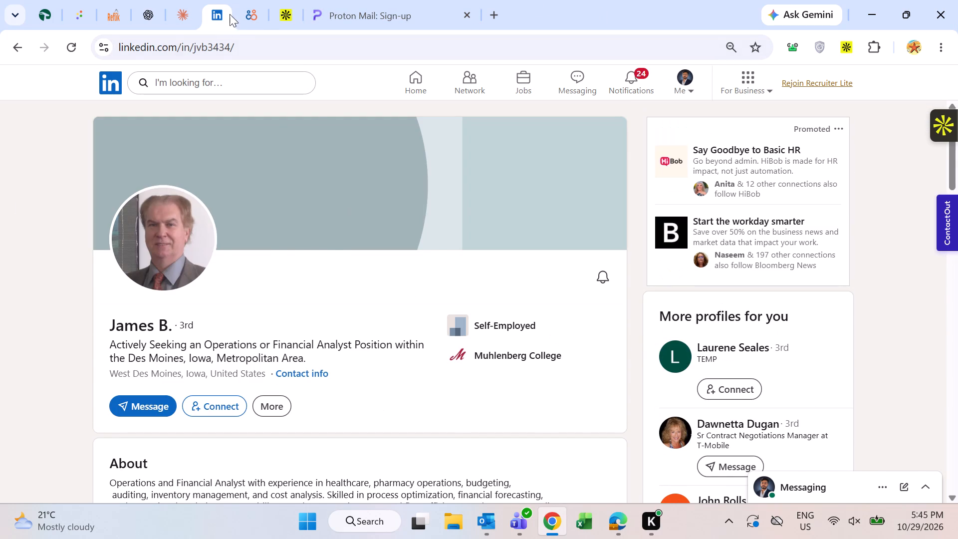
left_click(237, 7)
scroll(595, 289, "down", 4)
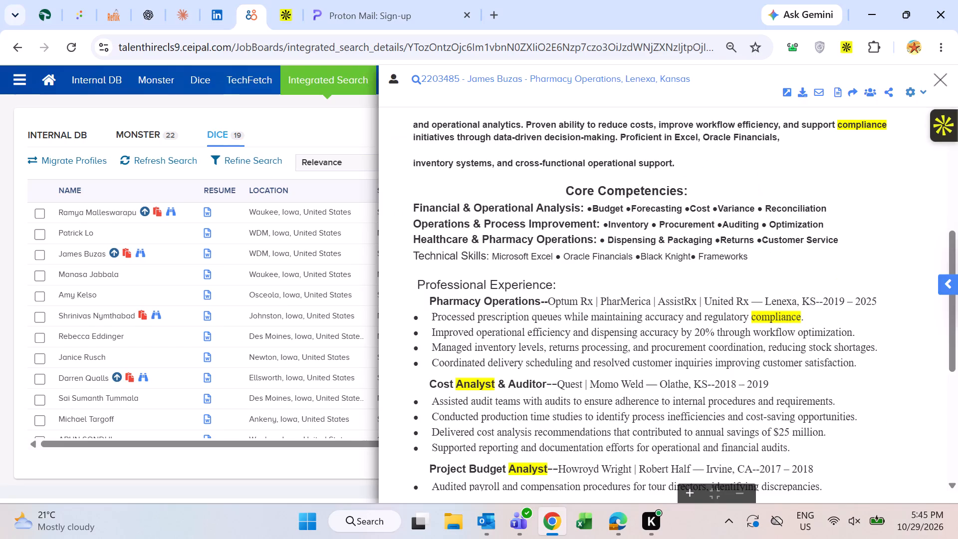
left_click_drag(595, 289, 610, 324)
left_click(610, 324)
scroll(611, 315, "down", 2)
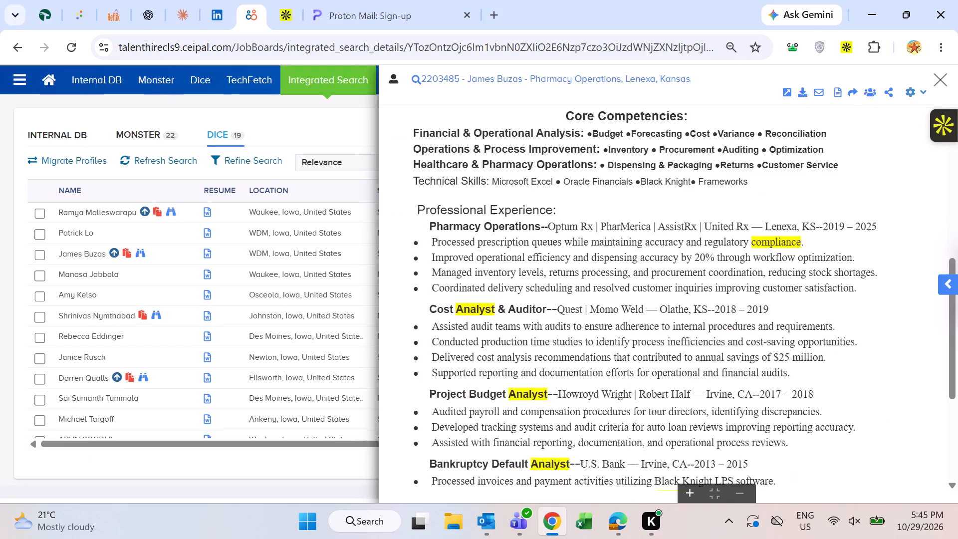
scroll(611, 315, "down", 8)
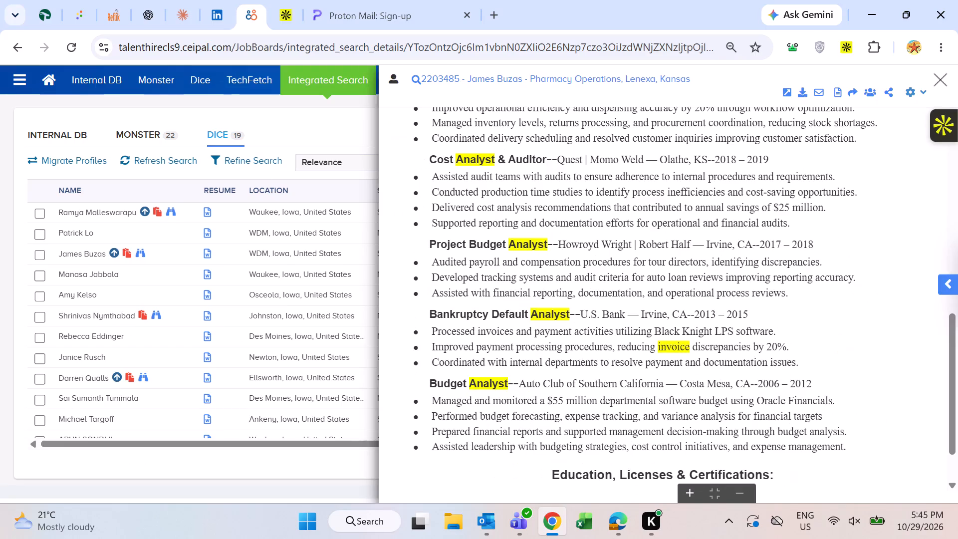
scroll(611, 315, "up", 9)
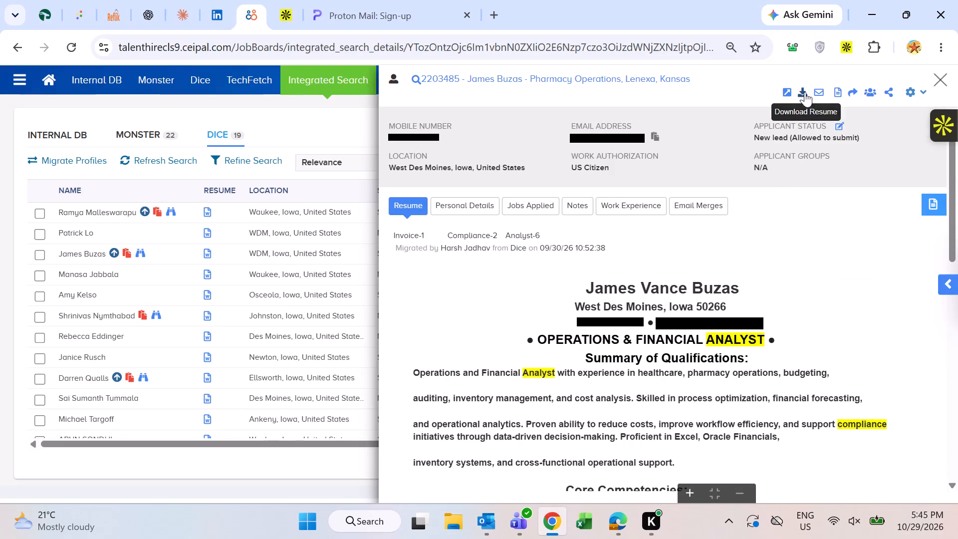
Download the Pharmacy Operations candidate's resume from Ceipal as a Microsoft Word document, keeping the suggested file name.
left_click(803, 92)
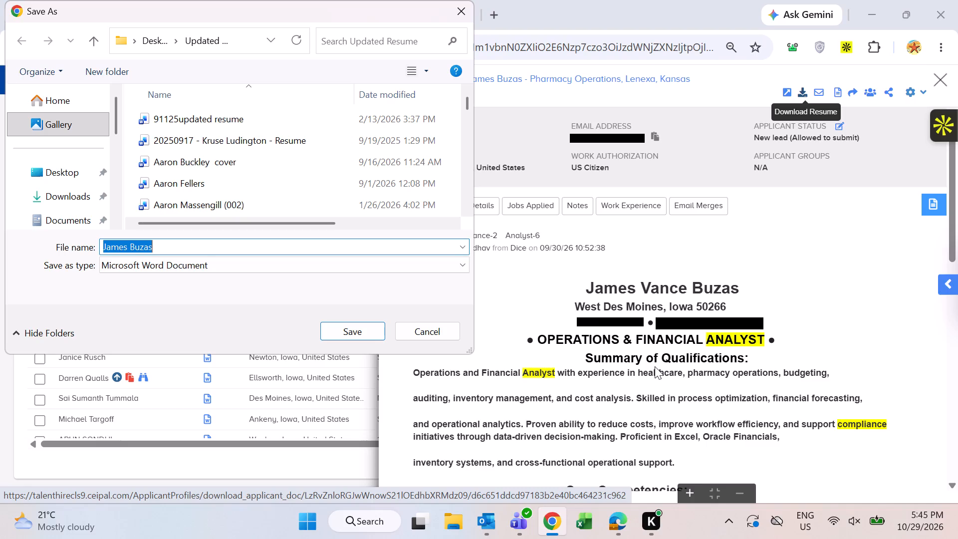
left_click(462, 12)
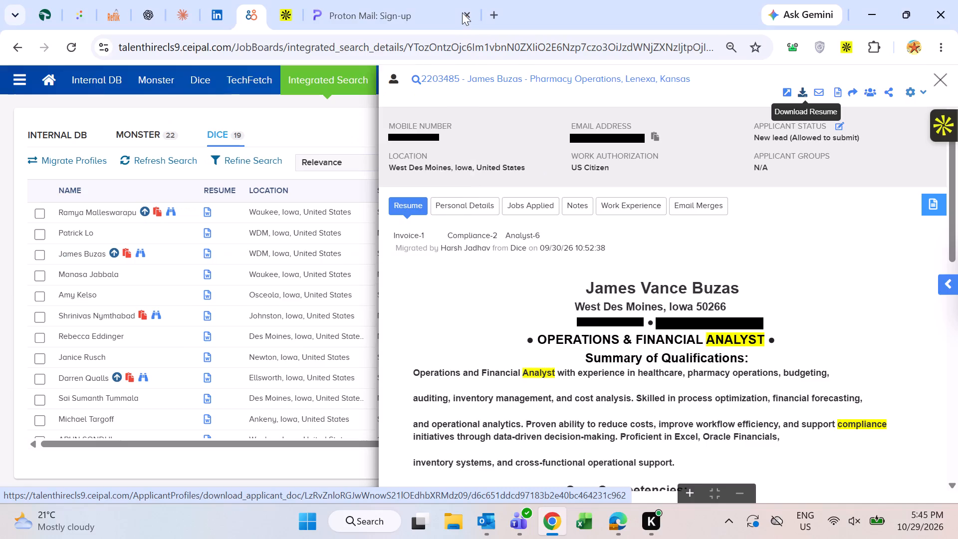
left_click(806, 87)
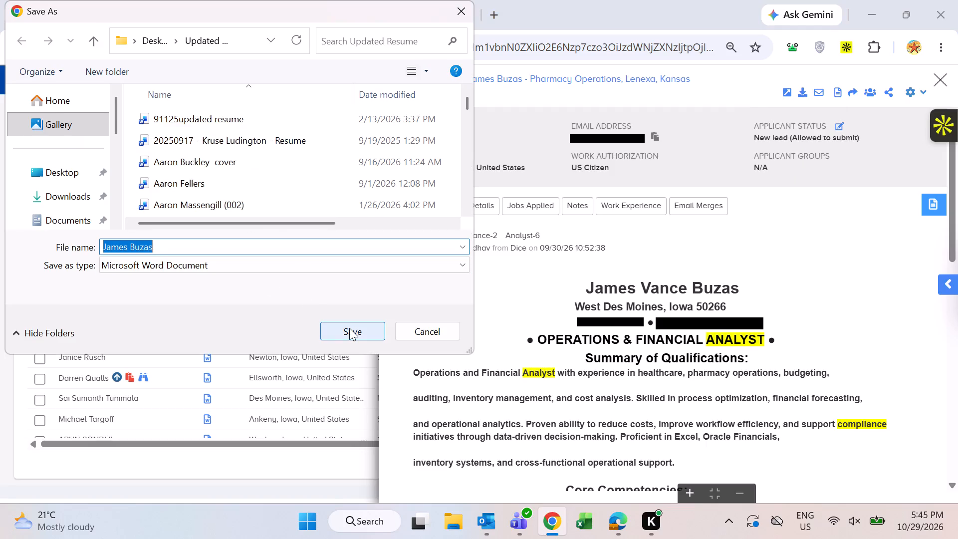
left_click(55, 187)
left_click(368, 334)
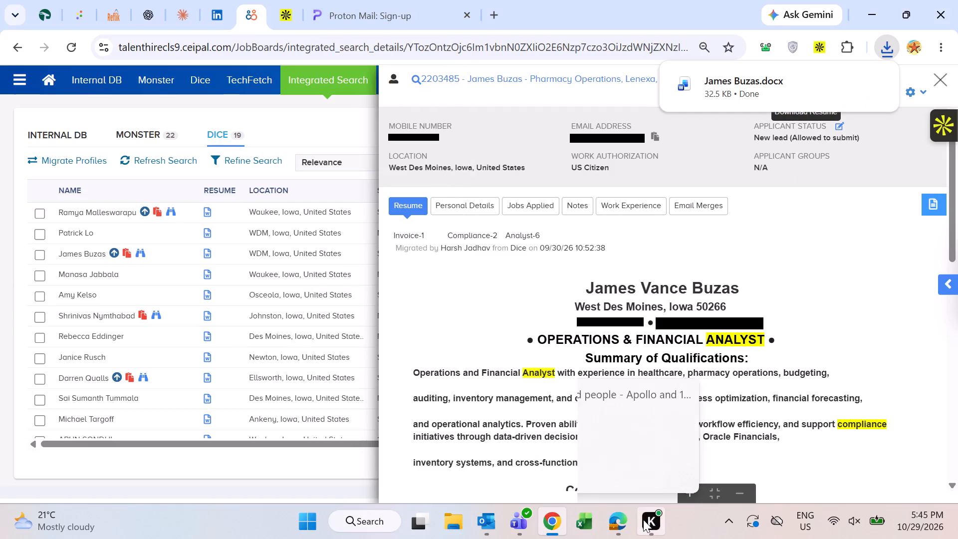
Switch to Reflik, close the blank Invoice Compliance Analyst (15529-1) submission form, and dismiss the Teams message notification.
left_click(118, 5)
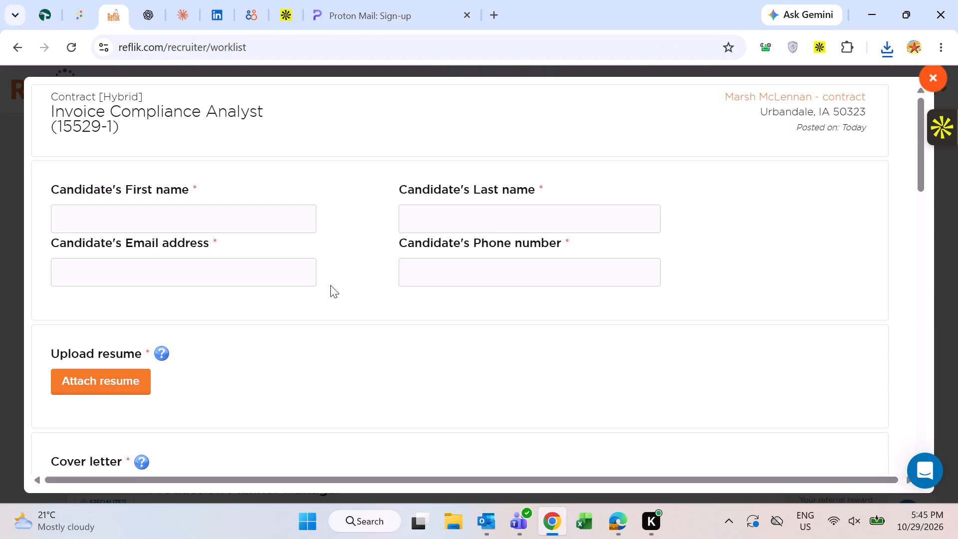
scroll(332, 285, "up", 5)
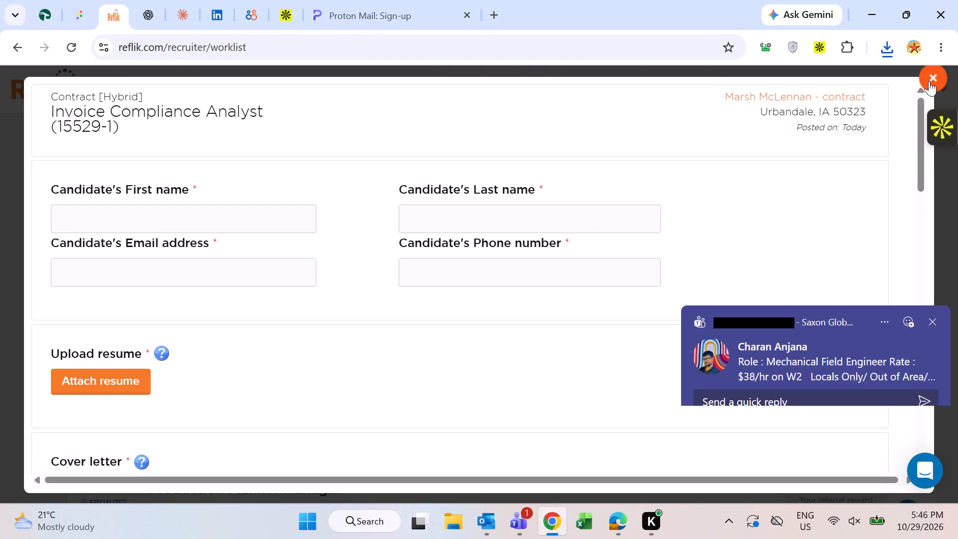
left_click(934, 75)
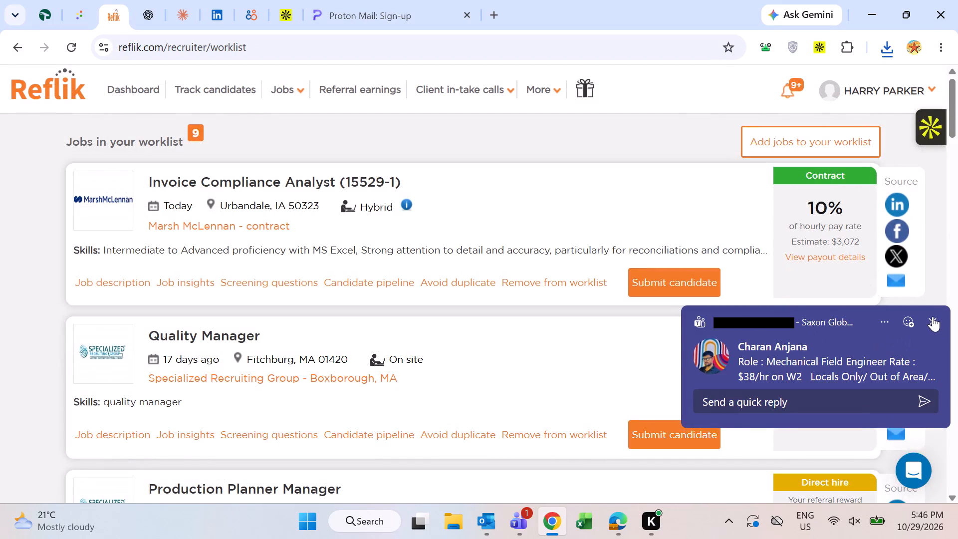
left_click(933, 316)
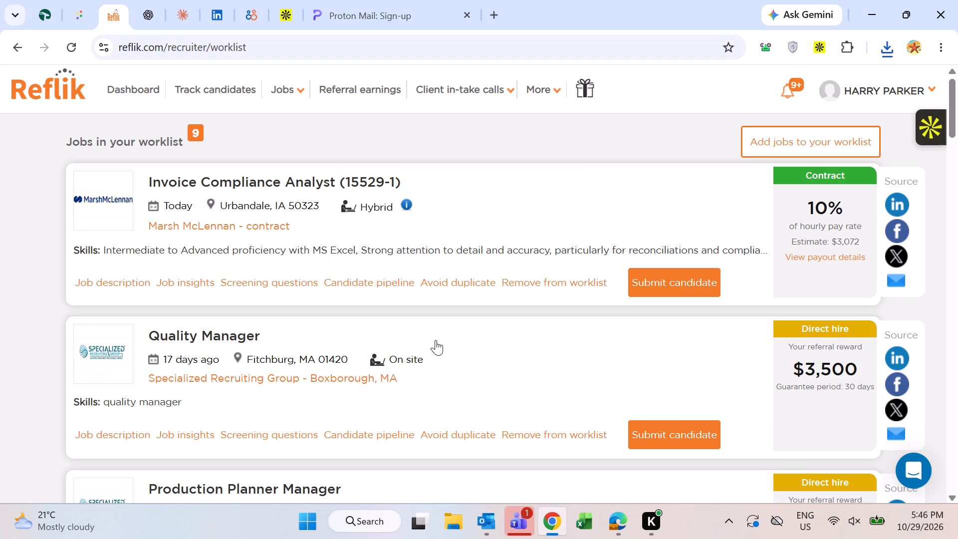
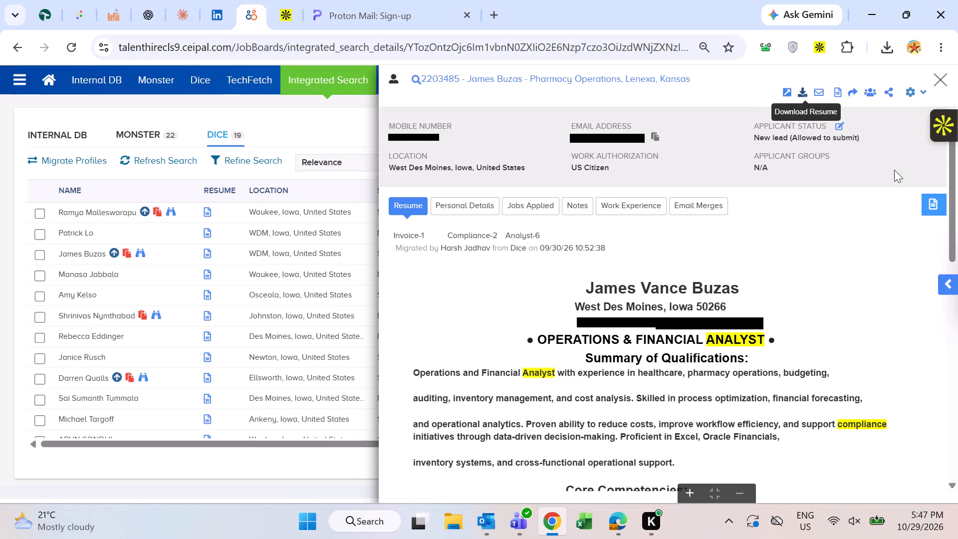
Close the Pharmacy Operations candidate's resume preview to get back to the Dice results.
left_click(939, 77)
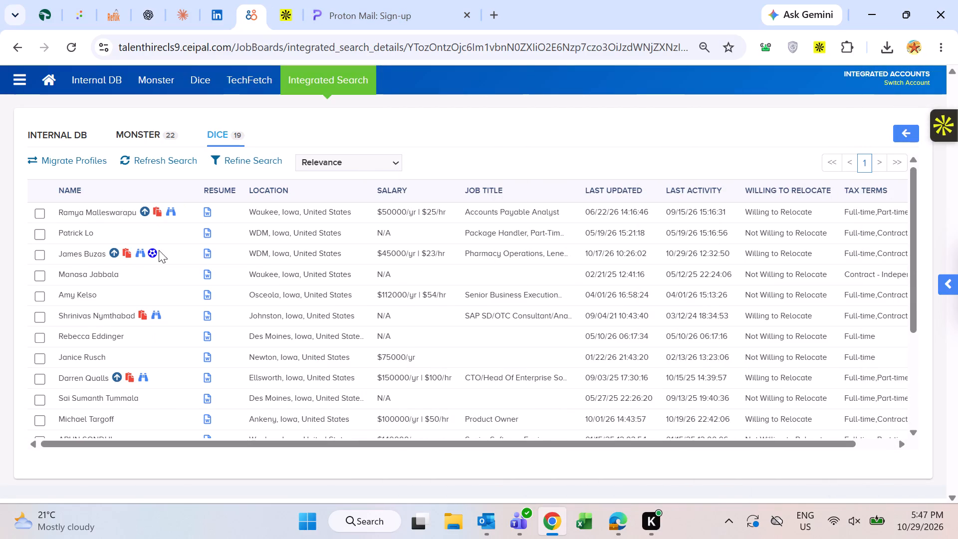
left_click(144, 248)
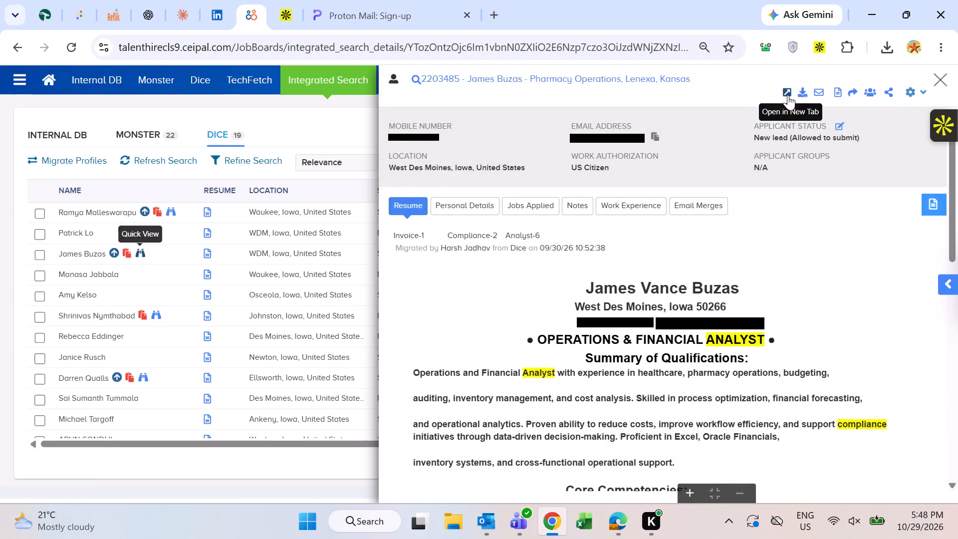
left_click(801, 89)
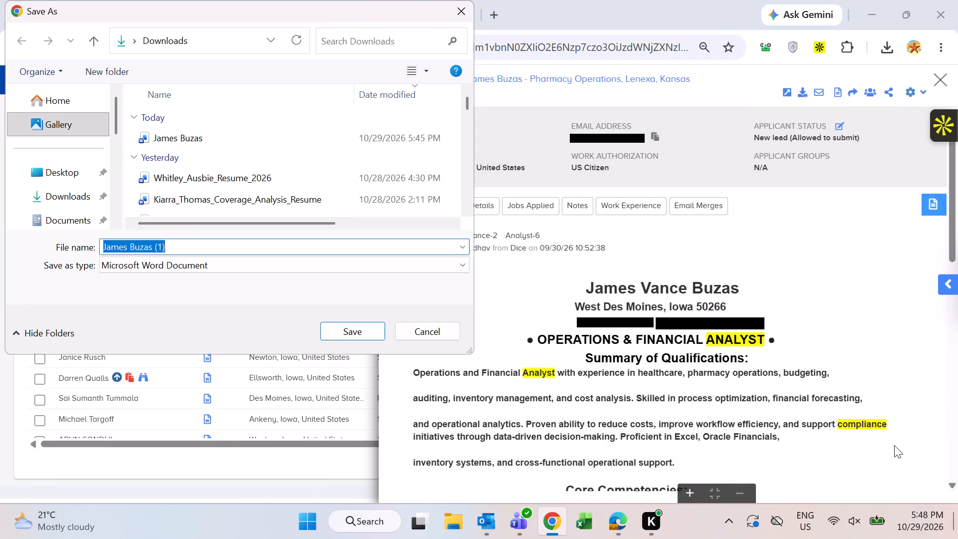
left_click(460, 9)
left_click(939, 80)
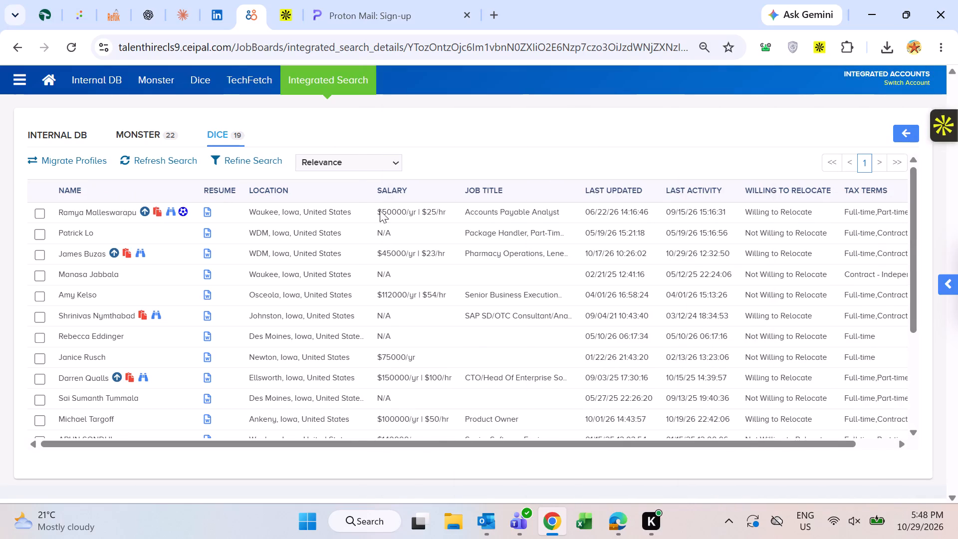
Recheck the candidate's headline on the open LinkedIn profile and return to the Dice results in Ceipal.
left_click(208, 0)
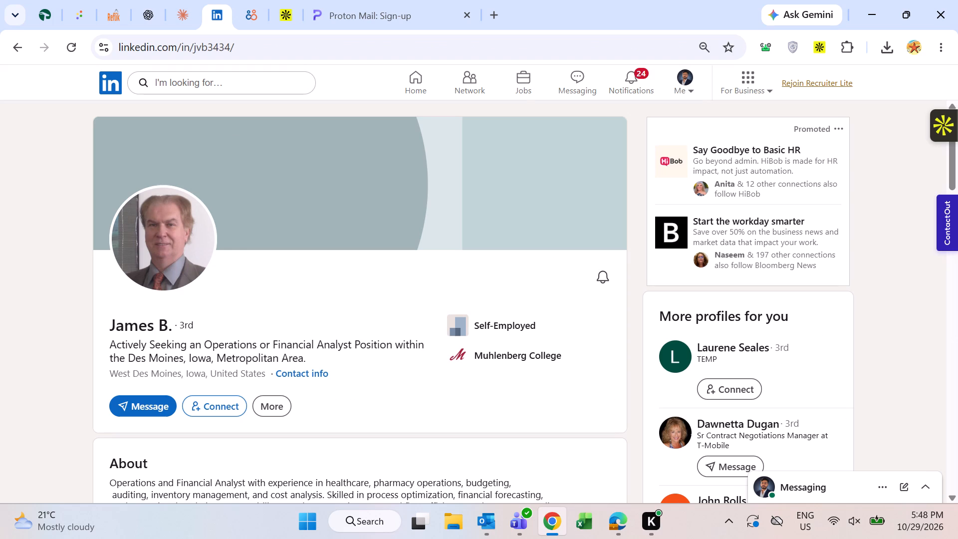
left_click(136, 323)
right_click(136, 323)
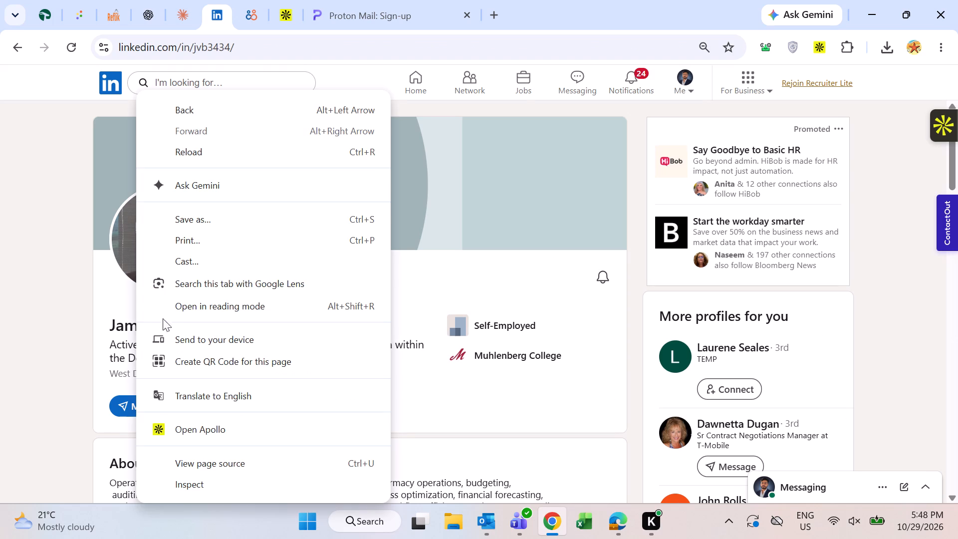
left_click(505, 413)
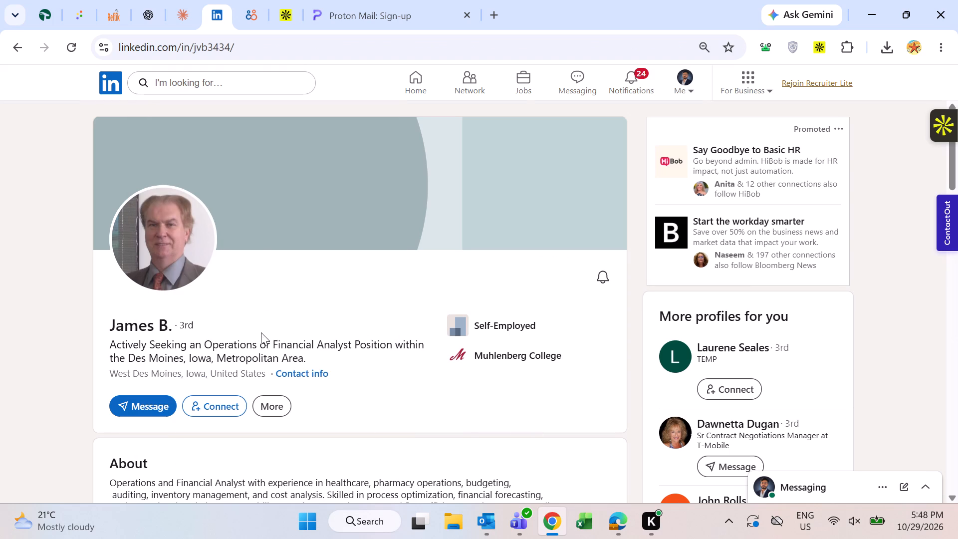
left_click(254, 0)
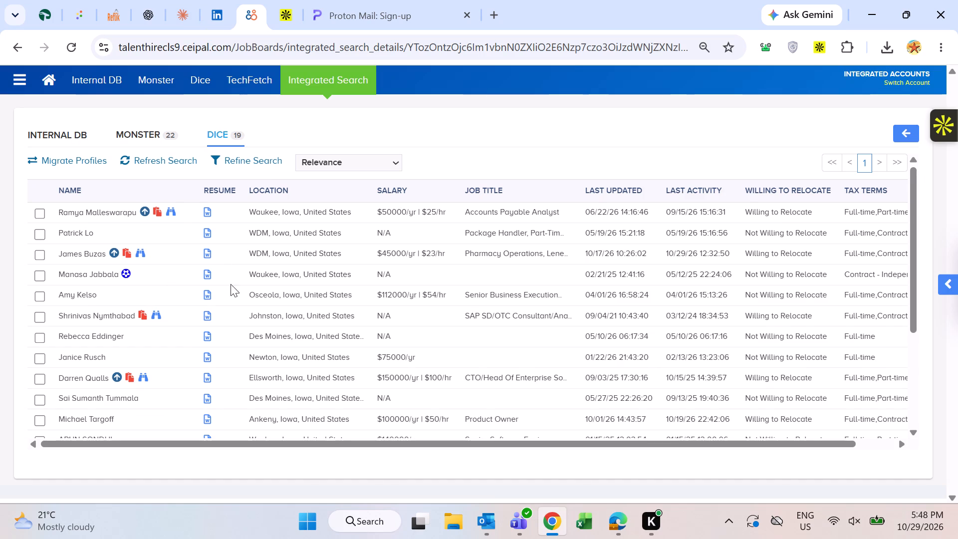
Go back from the Dice results to the Integrated Search form, shorten the keywords to Invoice AND Compliance, and run the search.
scroll(480, 291, "up", 4)
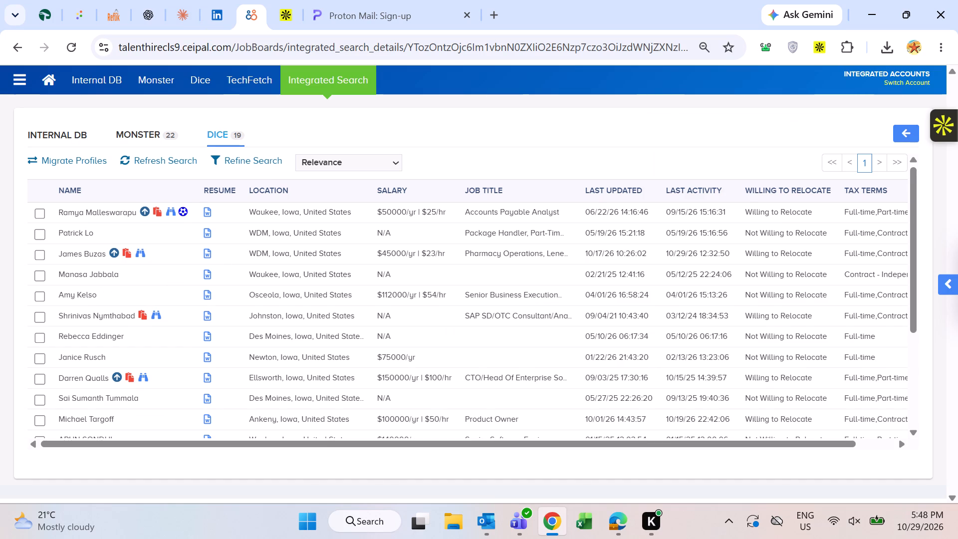
scroll(350, 257, "down", 2)
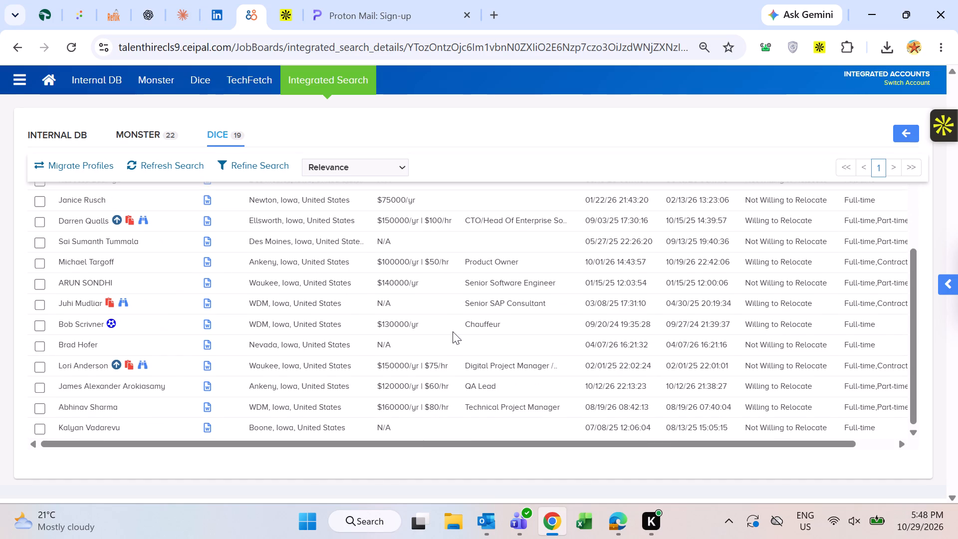
scroll(506, 307, "down", 4)
scroll(503, 360, "down", 4)
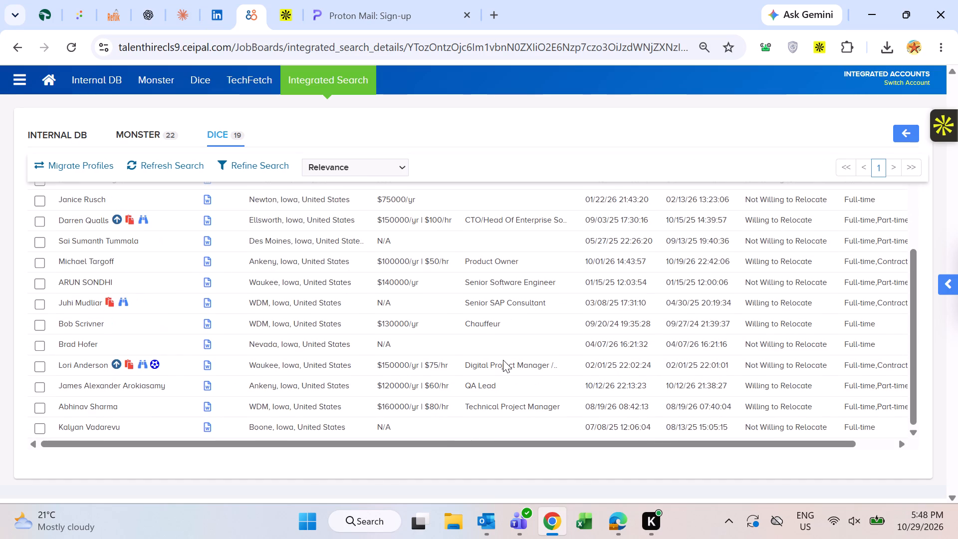
left_click(909, 134)
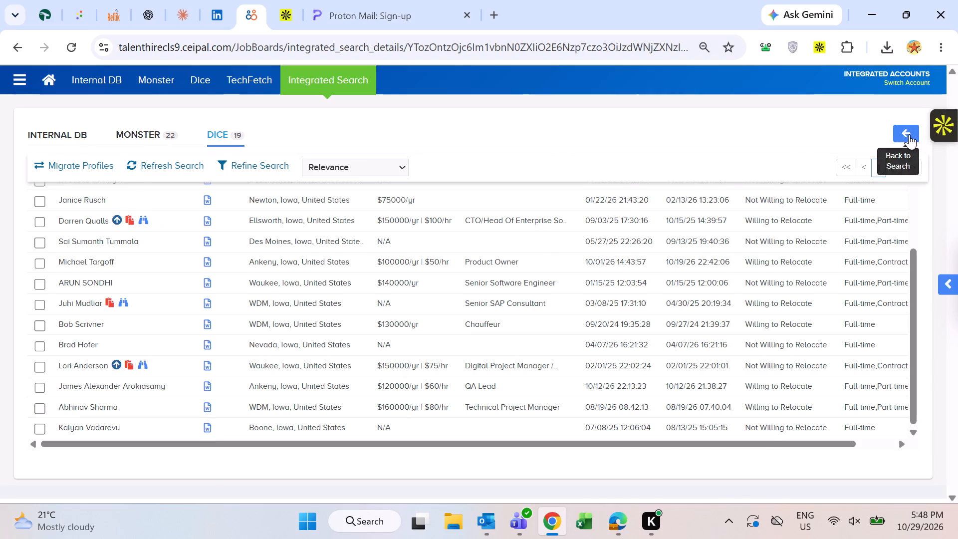
left_click(215, 166)
left_click_drag(215, 166, 285, 168)
key("BackSpace")
key("BackSpace")
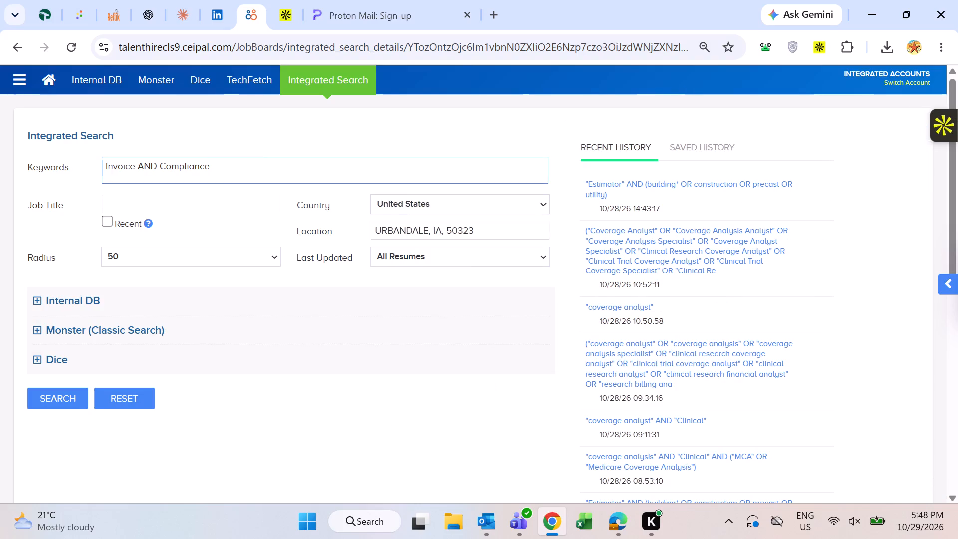
key("Return")
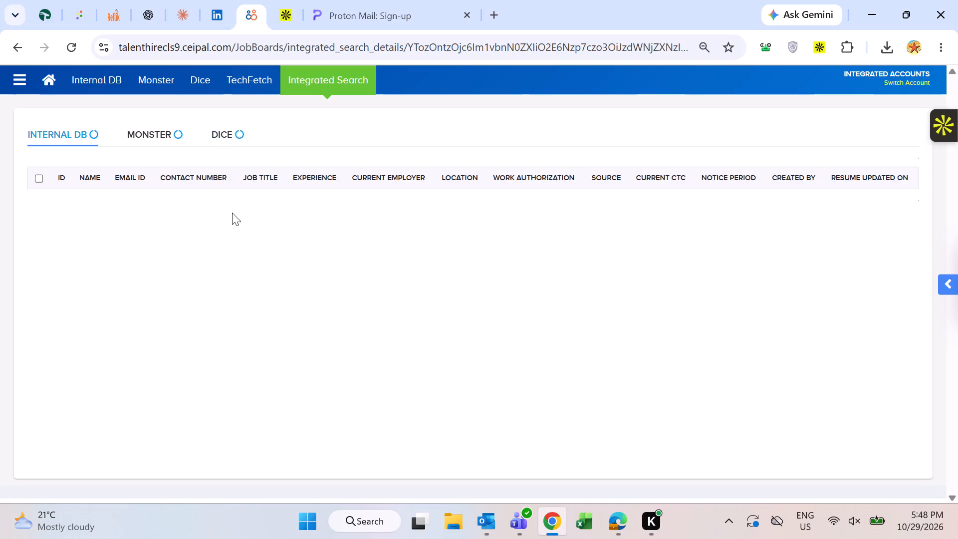
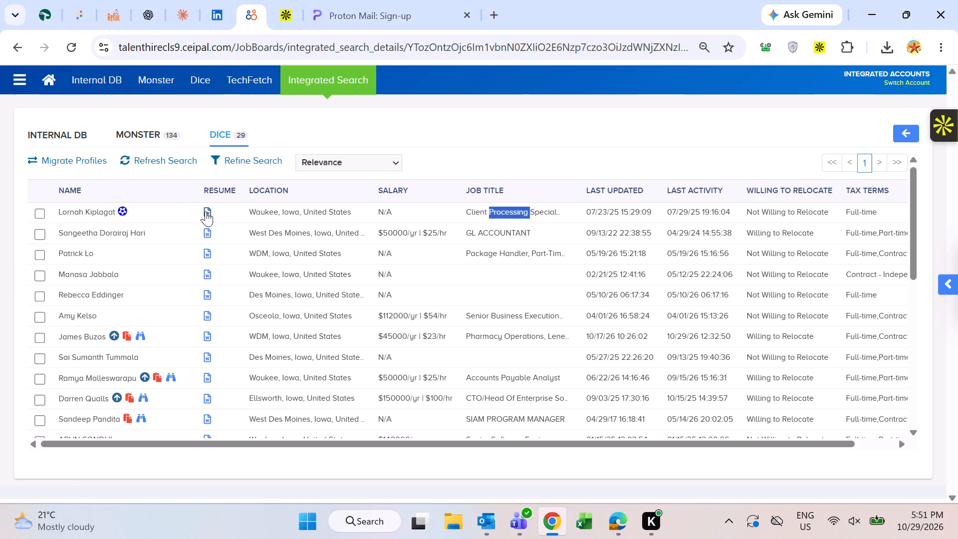
Open the resume of the Client Processing candidate from Waukee, Iowa in the Dice results.
left_click(206, 211)
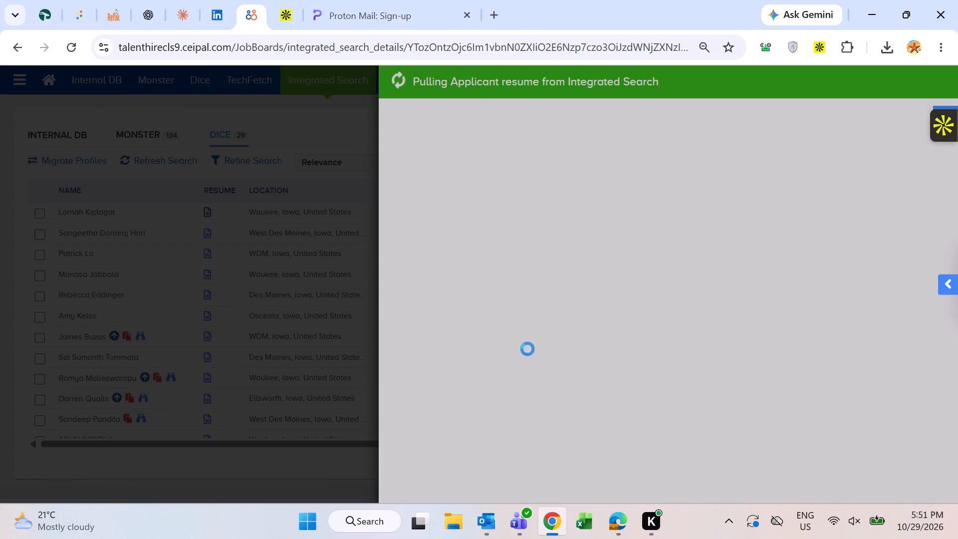
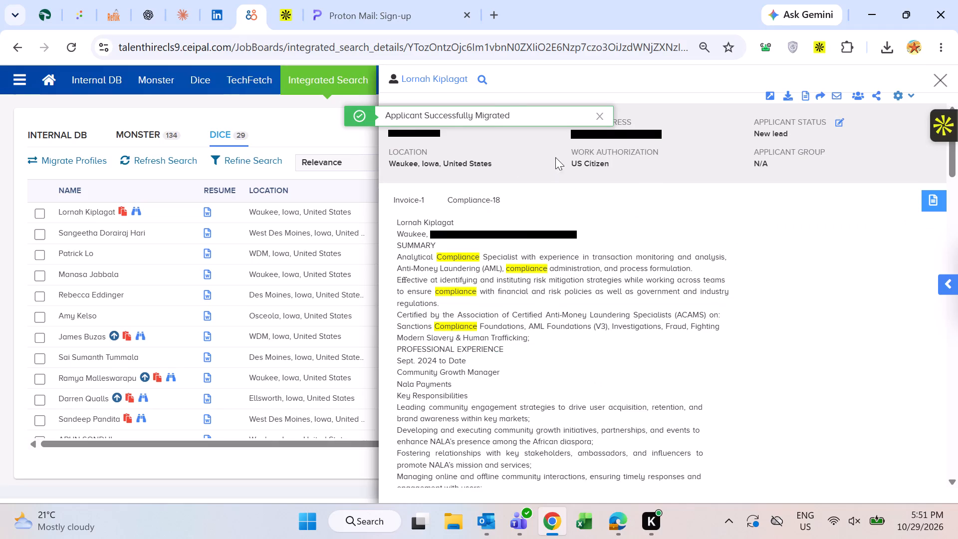
Dismiss the migration notice and read the summary section of the open Compliance Specialist resume from the Dice results.
left_click(597, 116)
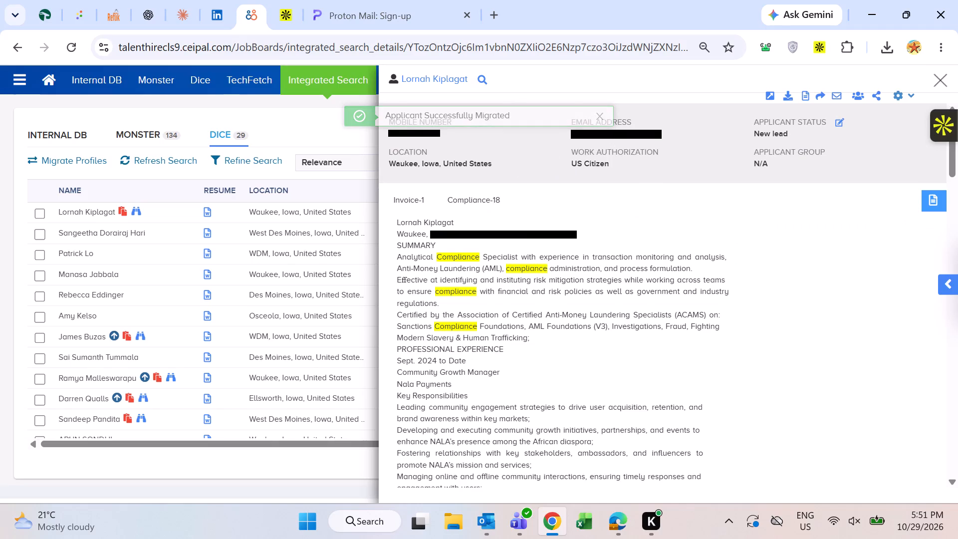
left_click(522, 250)
double_click(527, 260)
left_click_drag(527, 260, 546, 297)
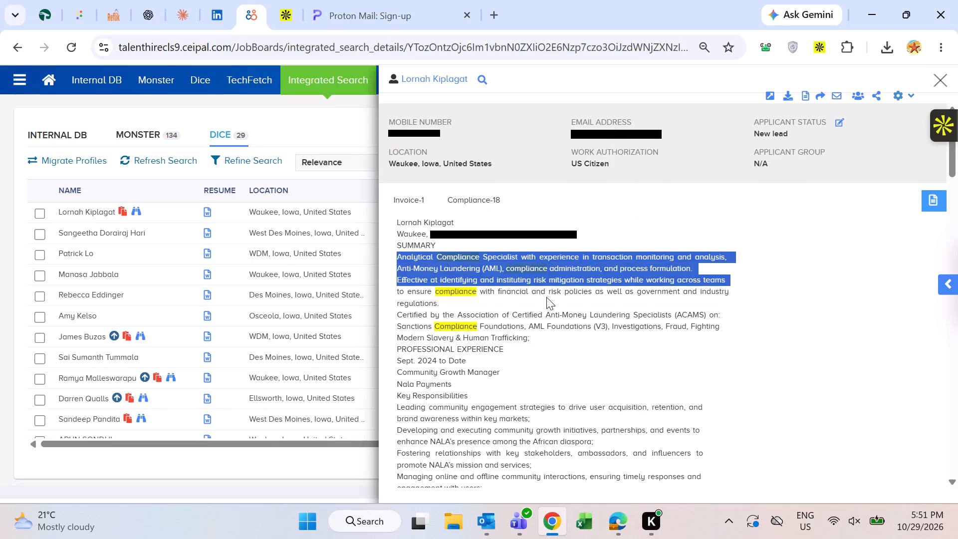
left_click(546, 297)
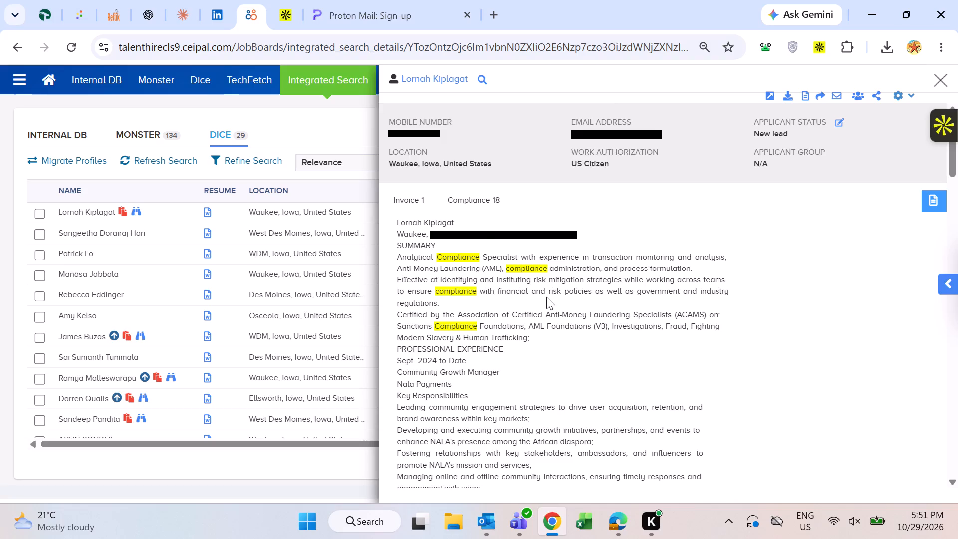
Copy the contact detail at the end of the address line beneath the candidate's name in the resume.
left_click(511, 231)
left_click_drag(511, 231, 563, 234)
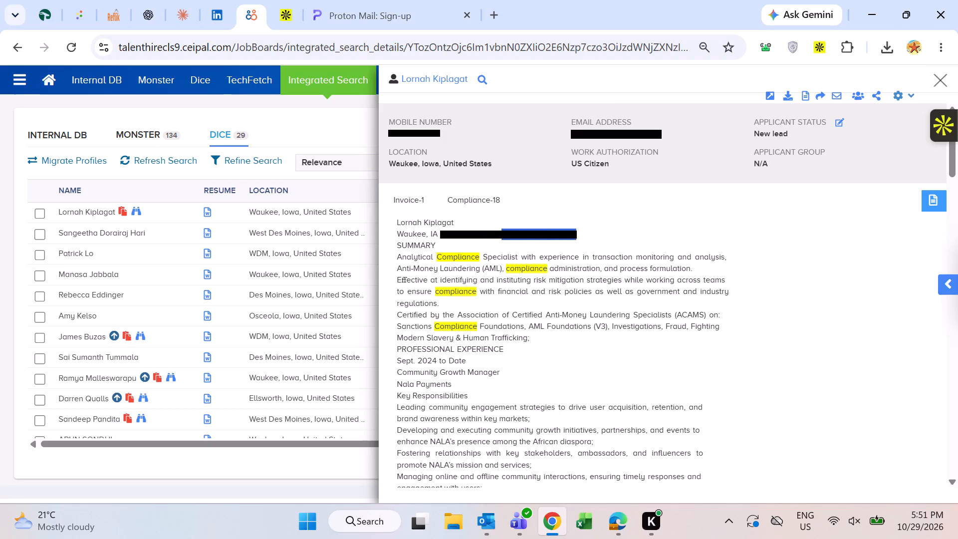
key("ctrl+c")
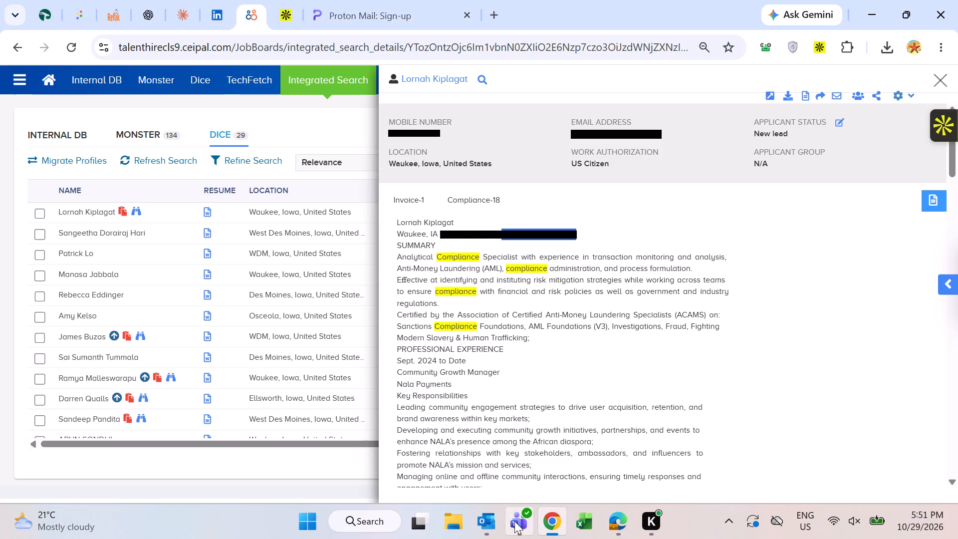
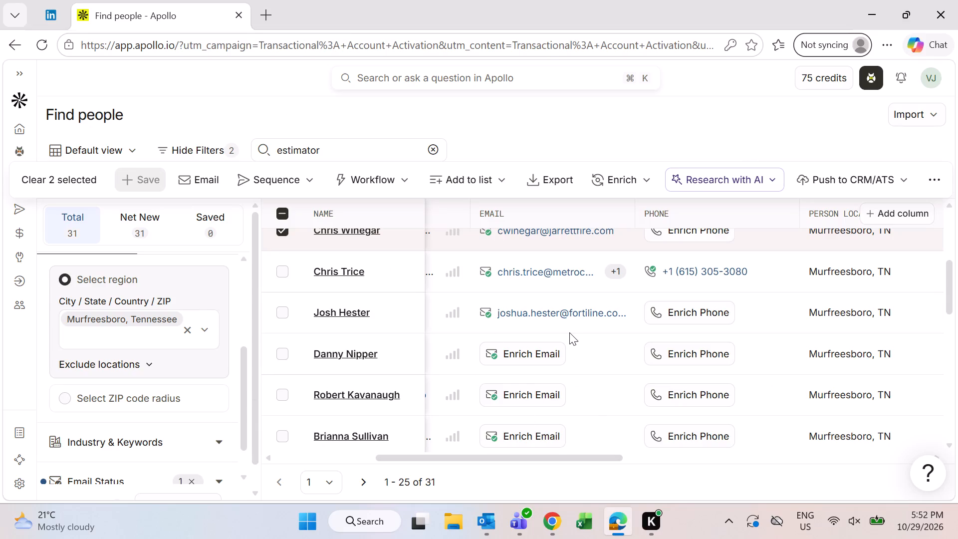
Look through the Murfreesboro estimator results in the people list and enrich the phone number of the contact named Brianna.
scroll(569, 332, "down", 3)
scroll(569, 332, "up", 4)
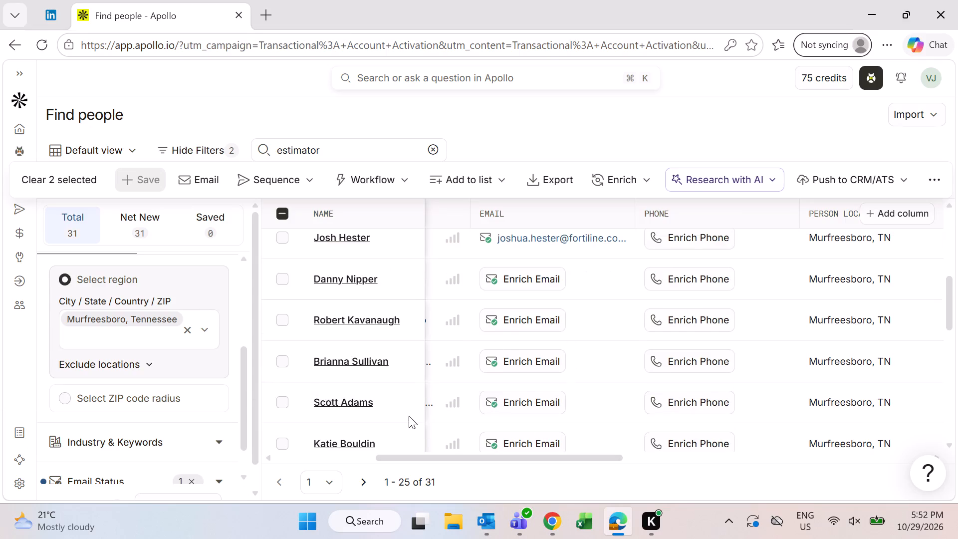
scroll(576, 401, "down", 3)
scroll(575, 335, "up", 8)
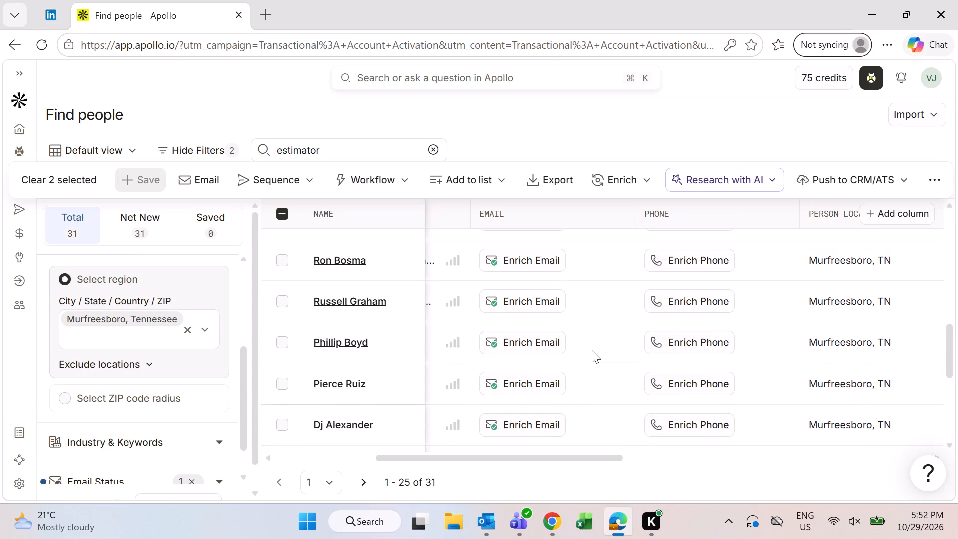
scroll(592, 350, "down", 4)
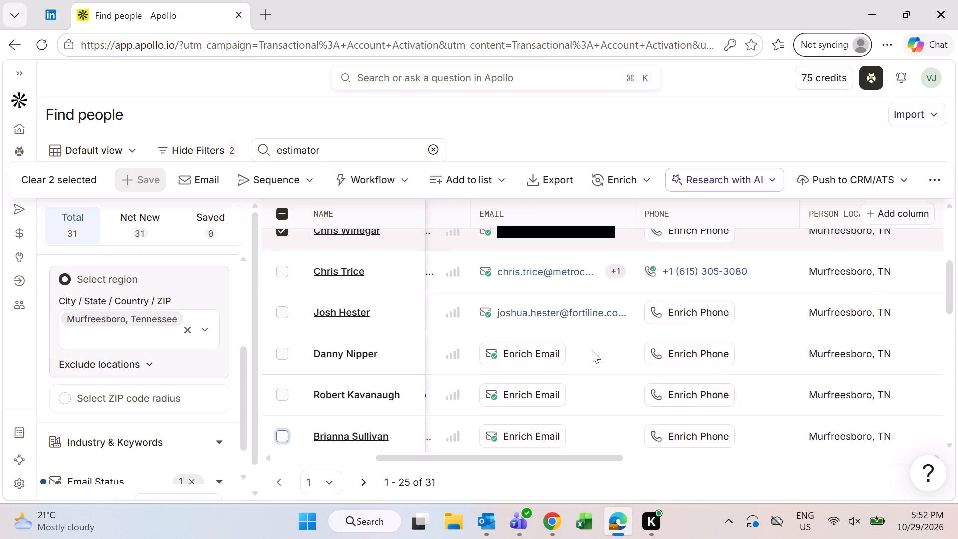
scroll(597, 355, "down", 4)
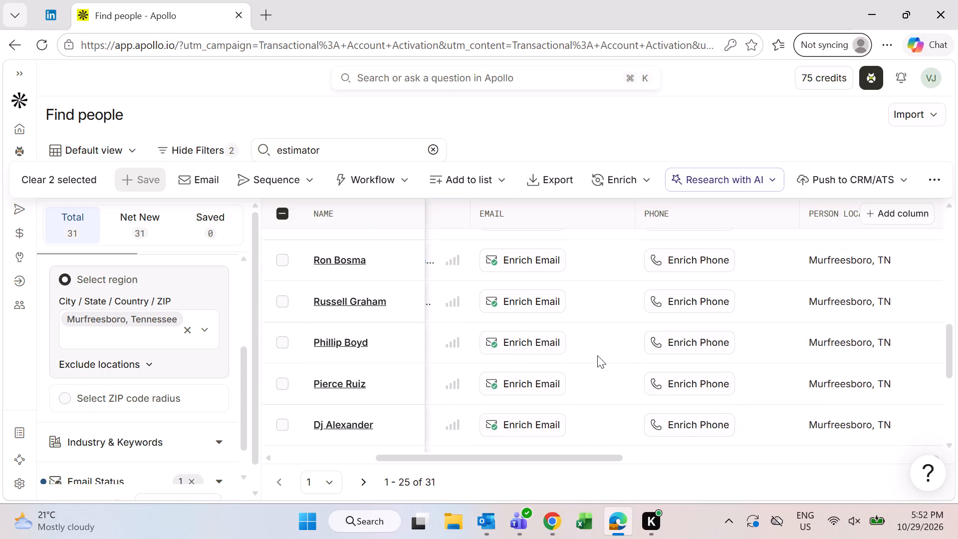
scroll(606, 332, "down", 7)
scroll(555, 317, "up", 6)
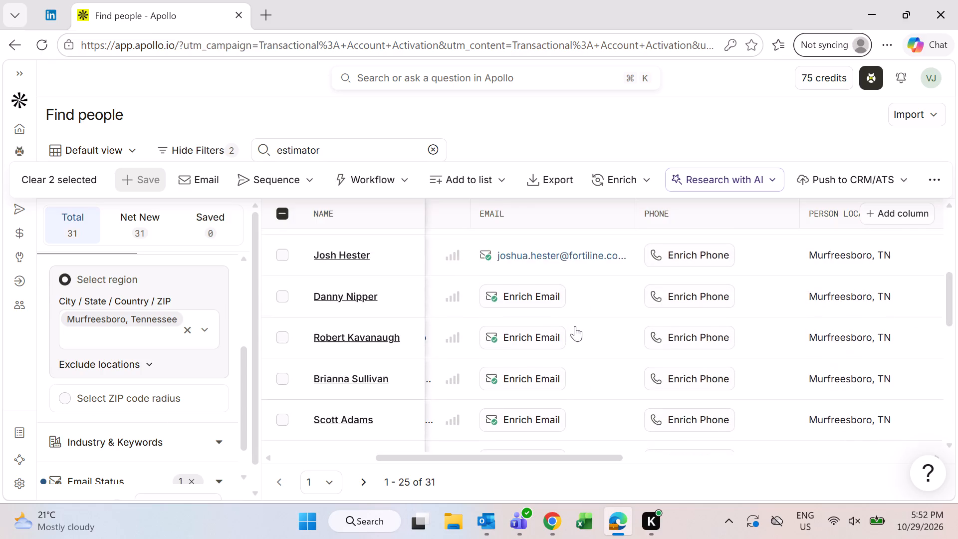
scroll(575, 326, "up", 4)
scroll(575, 326, "down", 3)
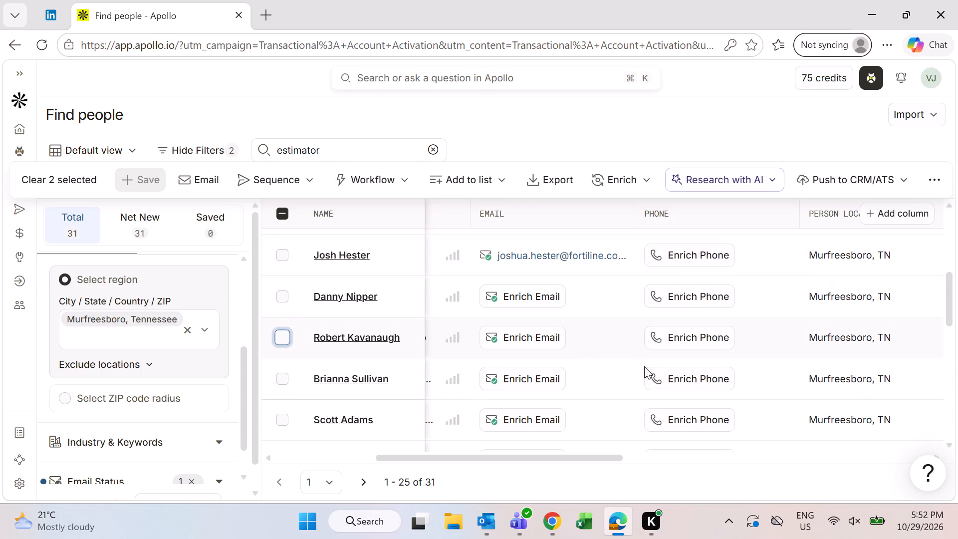
left_click(722, 373)
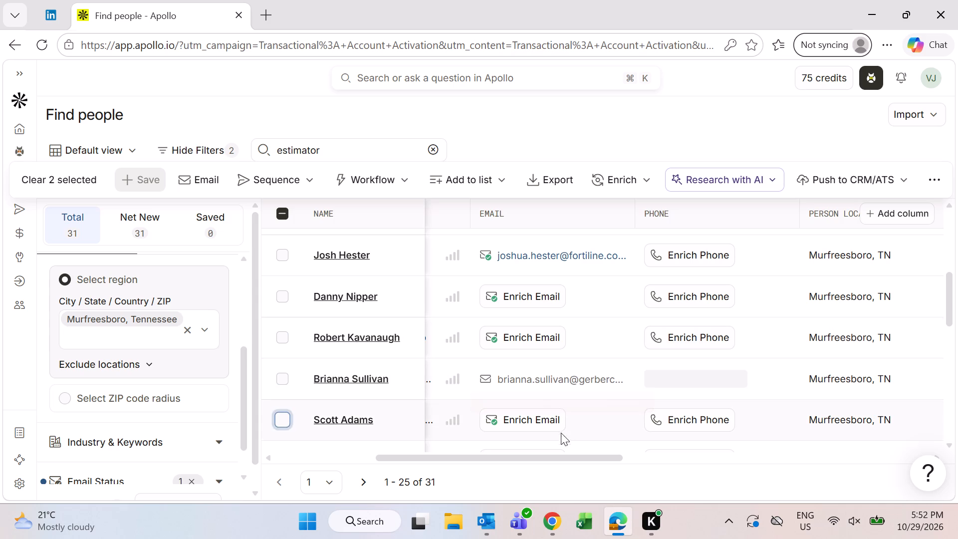
Bring the company column into view in the estimator results and try to enrich the email of the Three Rivers contact.
left_click_drag(562, 456, 500, 452)
scroll(604, 391, "down", 1)
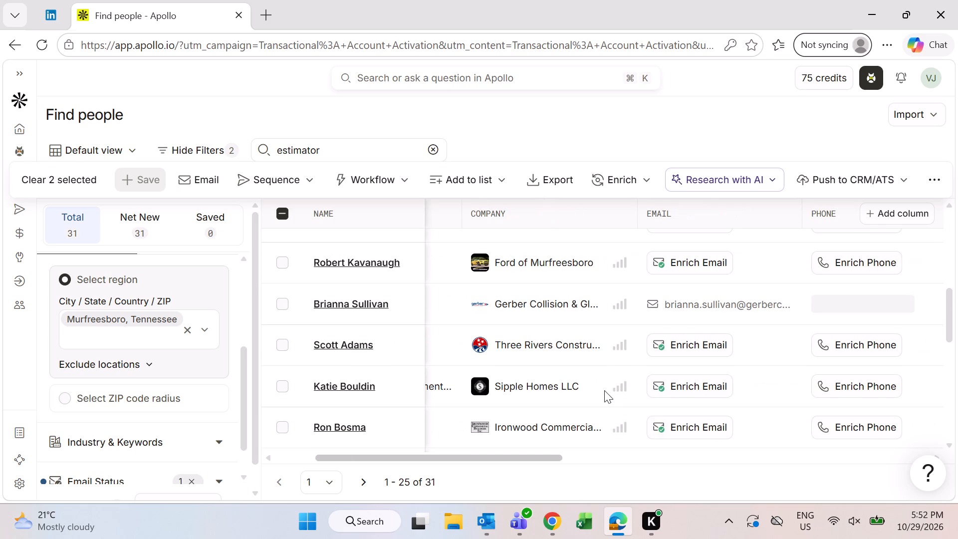
left_click(695, 340)
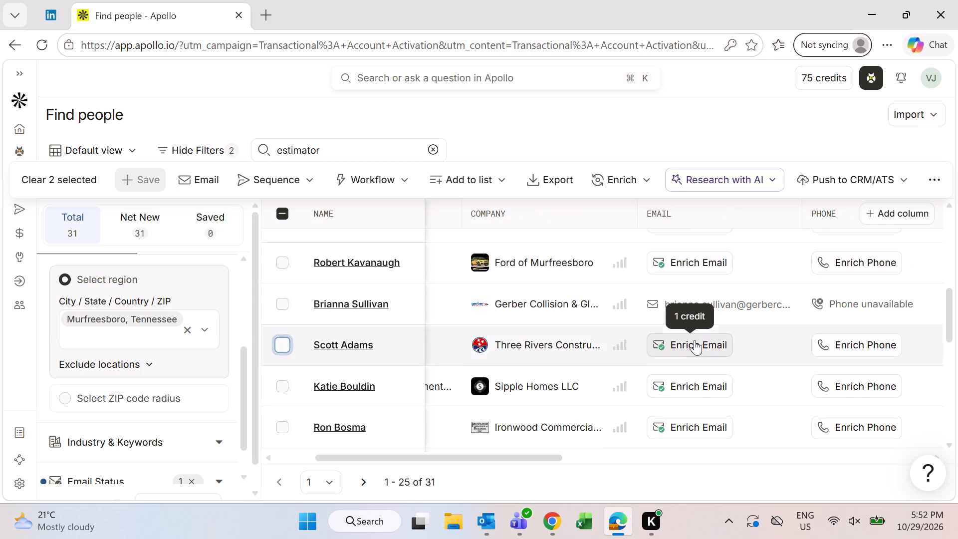
Check the team credit usage in Apollo and close the usage details.
scroll(691, 316, "down", 2)
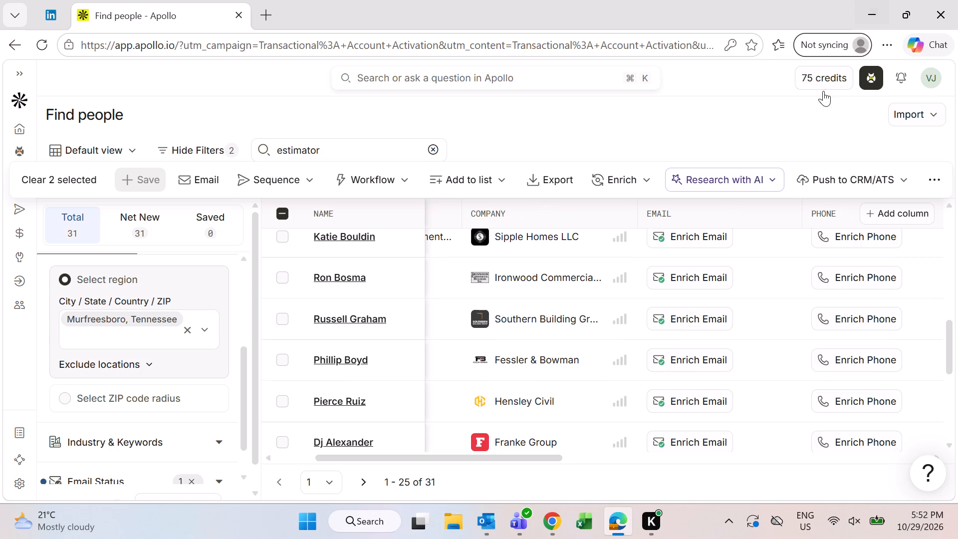
left_click(823, 91)
left_click(819, 88)
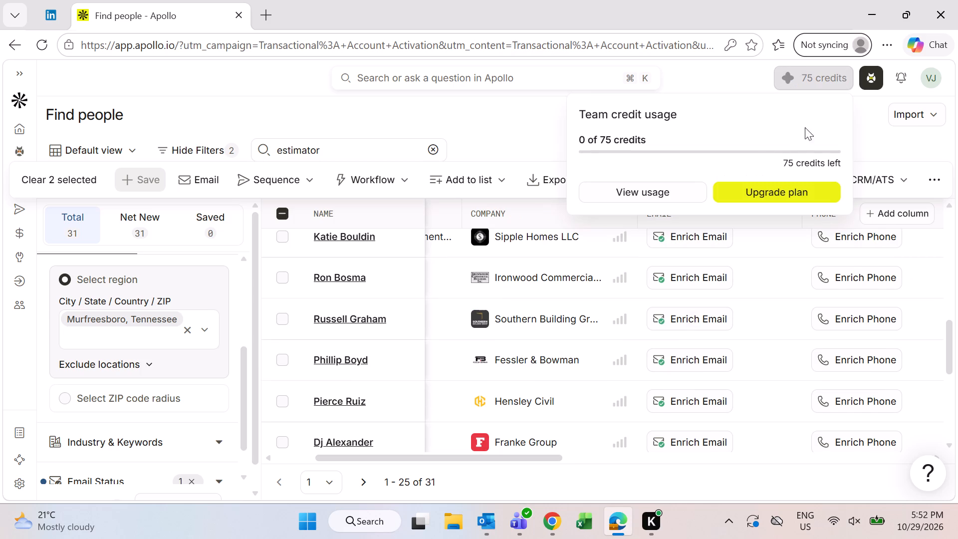
left_click(876, 137)
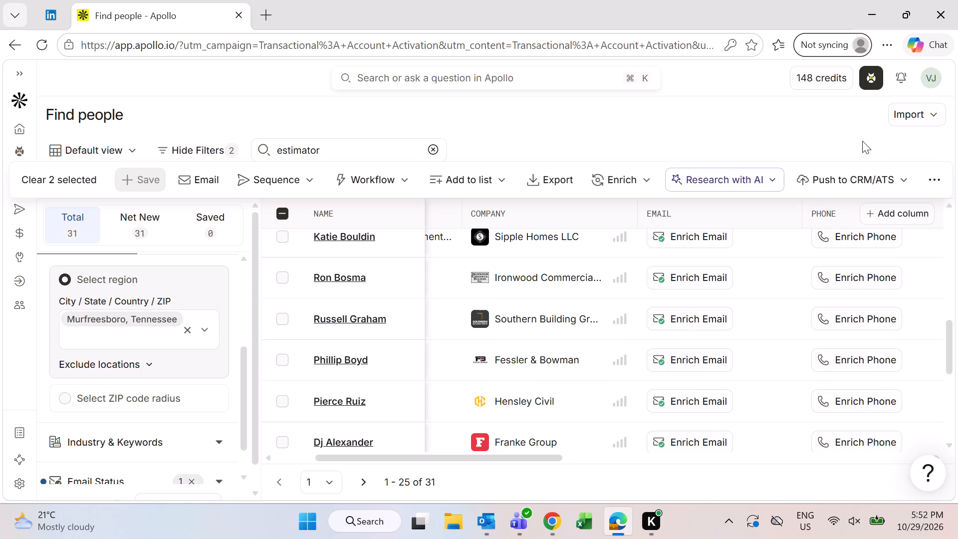
Look through the remaining Murfreesboro estimator results on this page, examining their companies and available contact options.
scroll(743, 301, "down", 4)
scroll(742, 342, "down", 2)
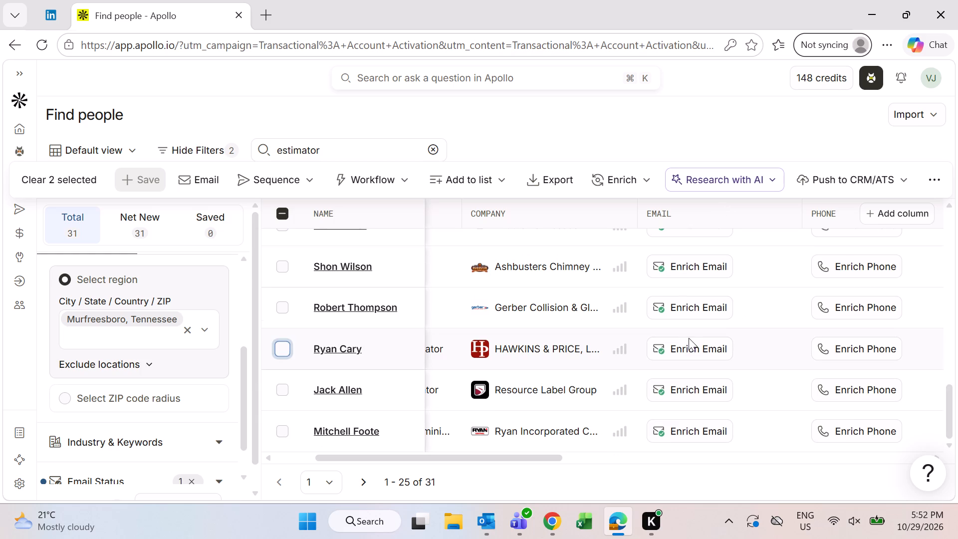
scroll(689, 338, "down", 3)
scroll(589, 354, "down", 2)
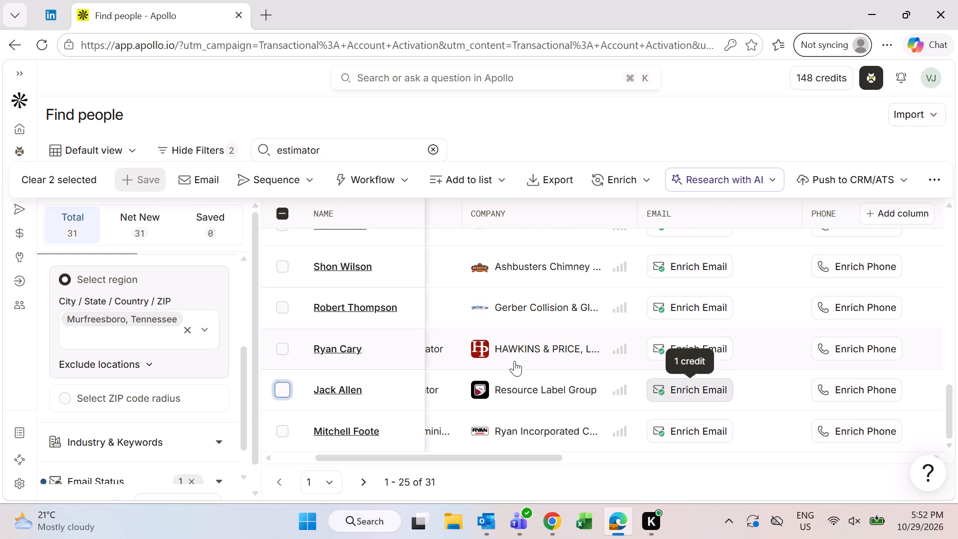
scroll(514, 361, "down", 2)
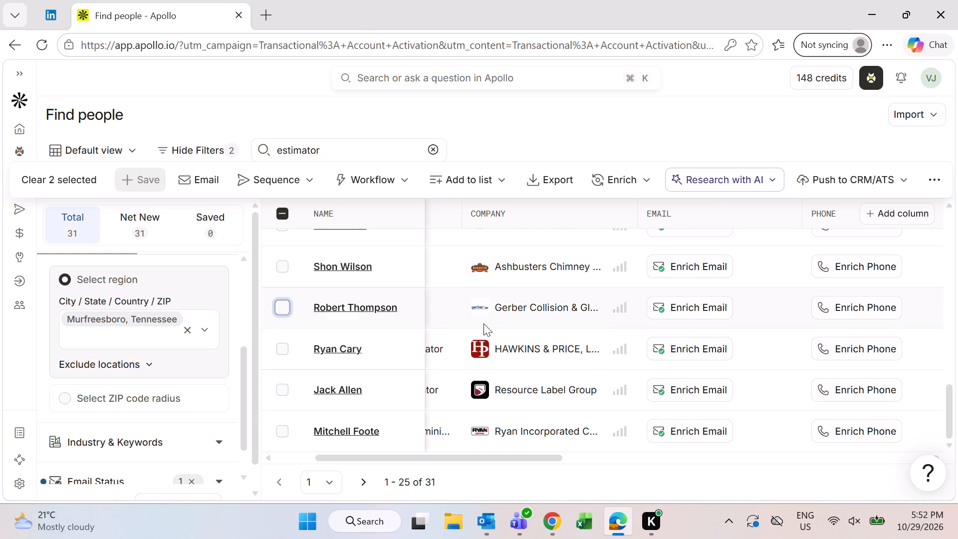
Switch to Ceipal in Chrome and examine the summary and anti-money laundering certification in the open Dice candidate's resume.
left_click(556, 512)
scroll(538, 320, "up", 3)
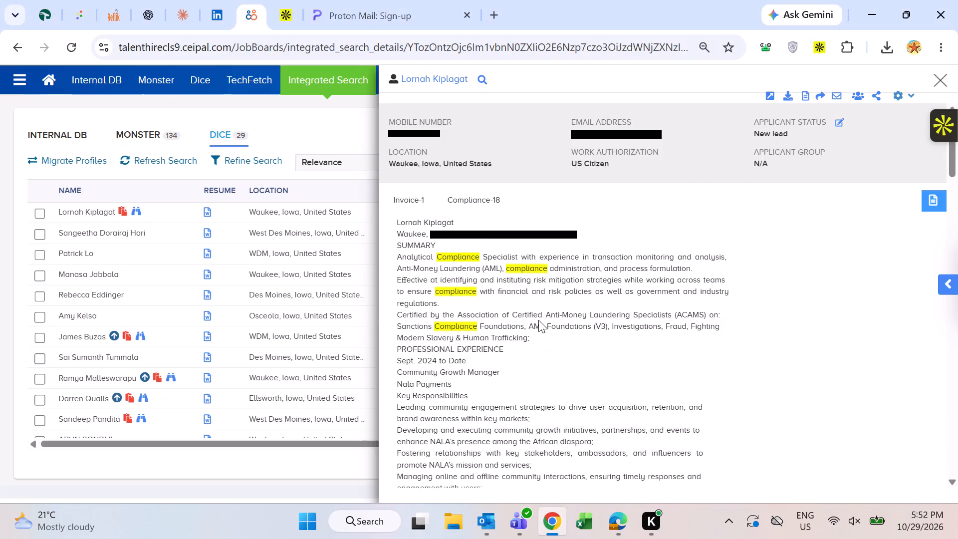
left_click(538, 307)
left_click(520, 313)
left_click_drag(520, 313, 599, 313)
left_click(599, 313)
left_click_drag(599, 313, 534, 313)
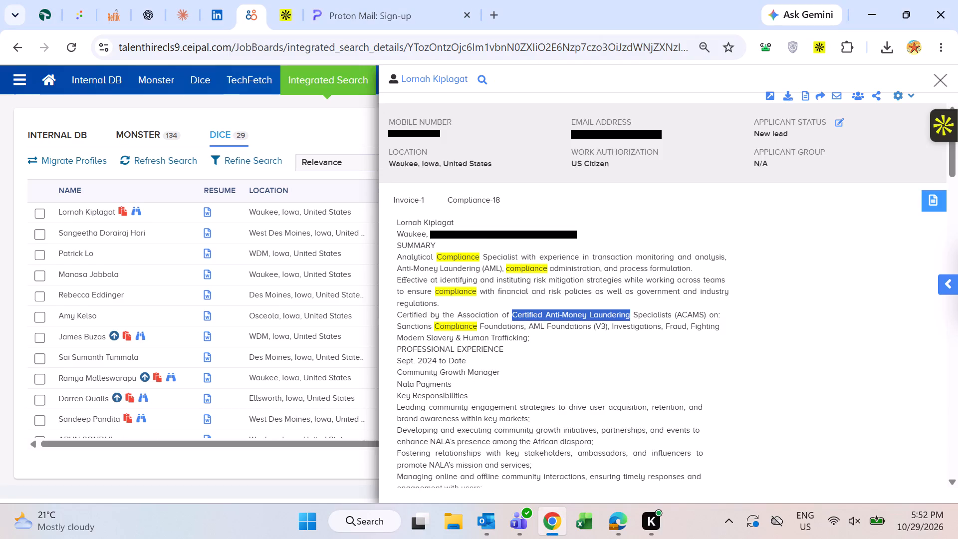
left_click(534, 313)
left_click_drag(534, 313, 621, 317)
left_click(621, 317)
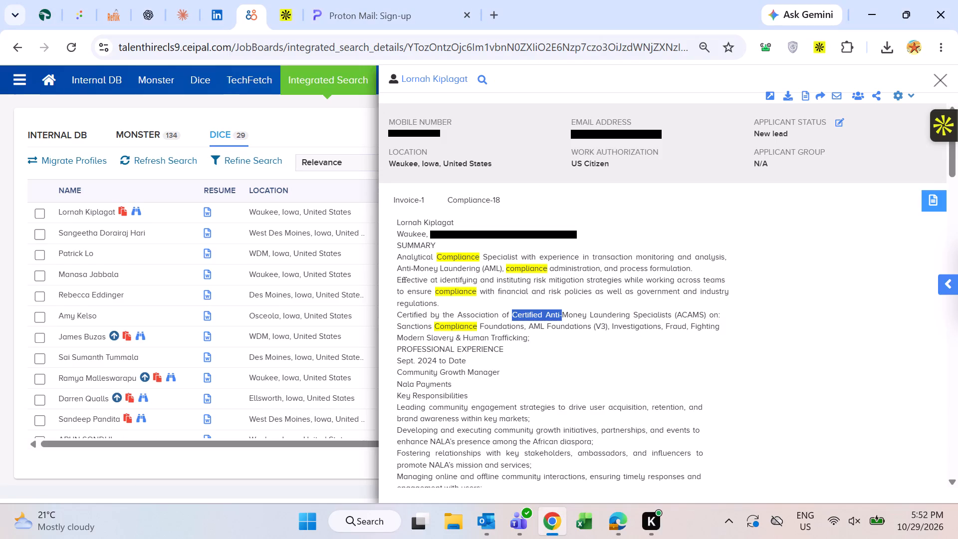
left_click(588, 416)
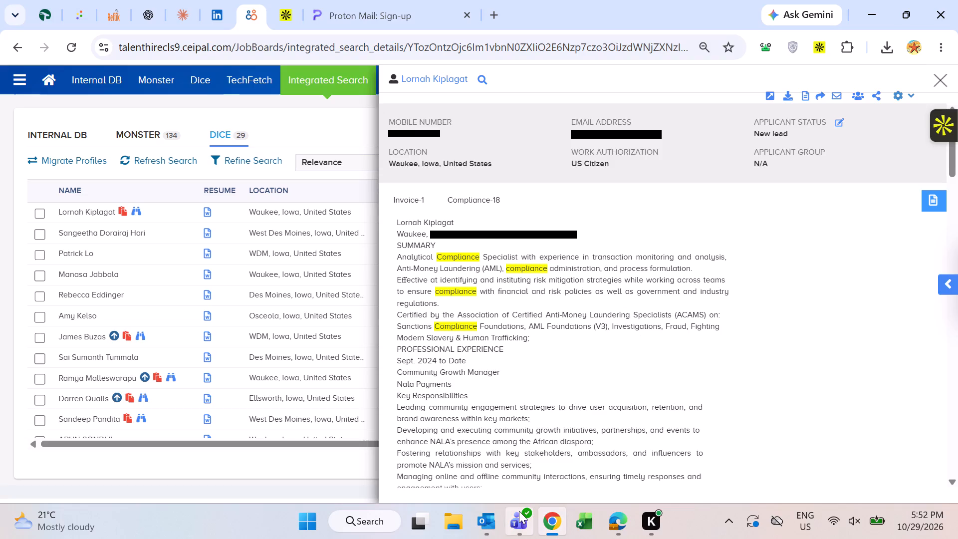
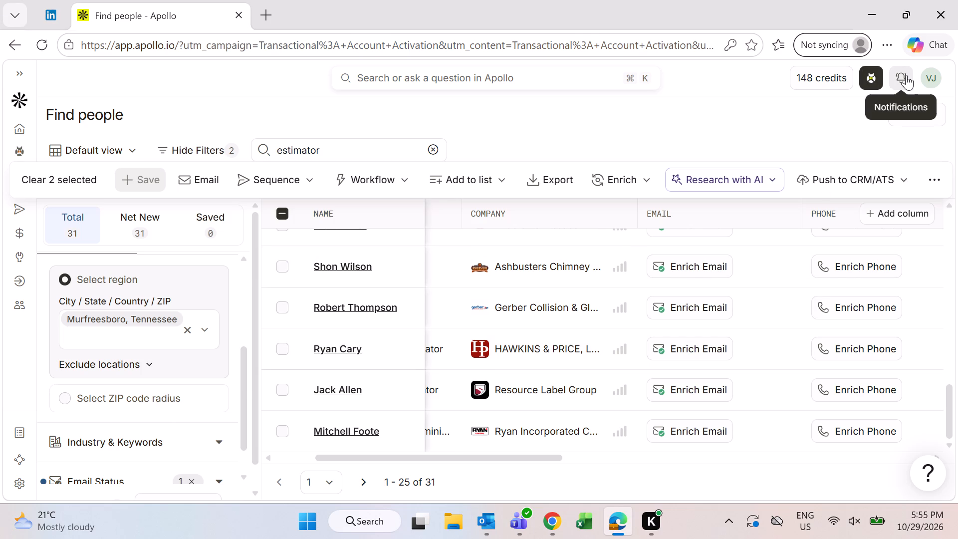
Open the plan upgrade page for the Wit Innovation workspace to view the available Apollo plans.
left_click(934, 77)
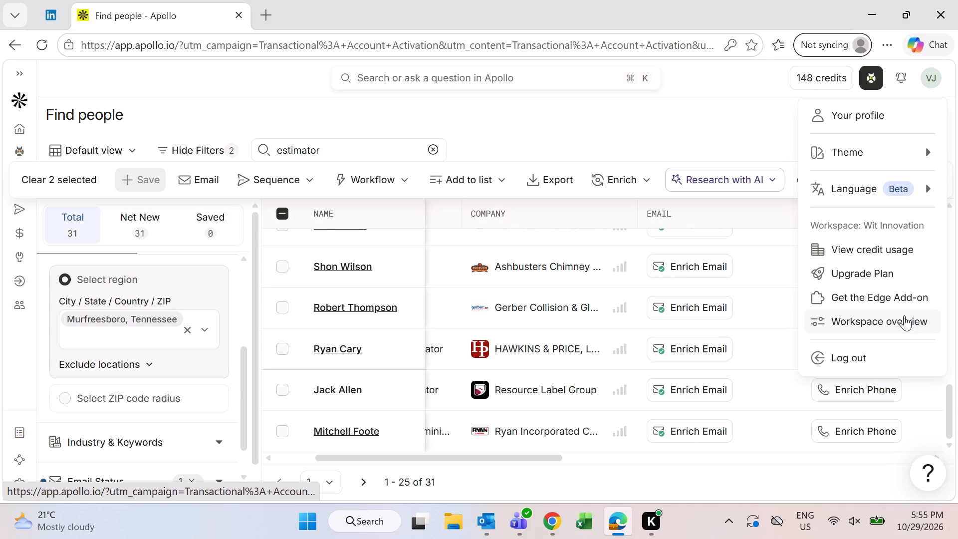
left_click(898, 277)
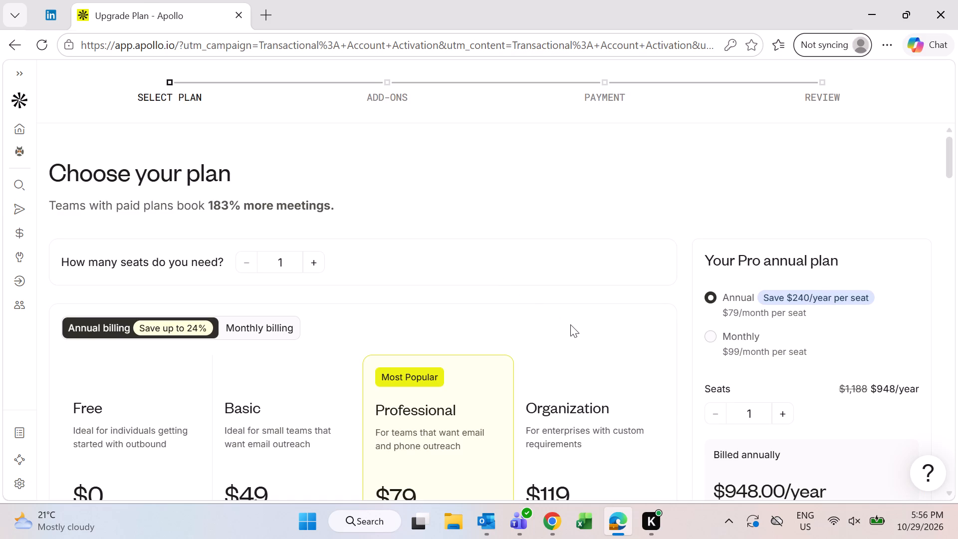
Compare the prices, billing terms and credit allowances of the Free, Basic, Professional and Organization plans.
scroll(570, 324, "down", 6)
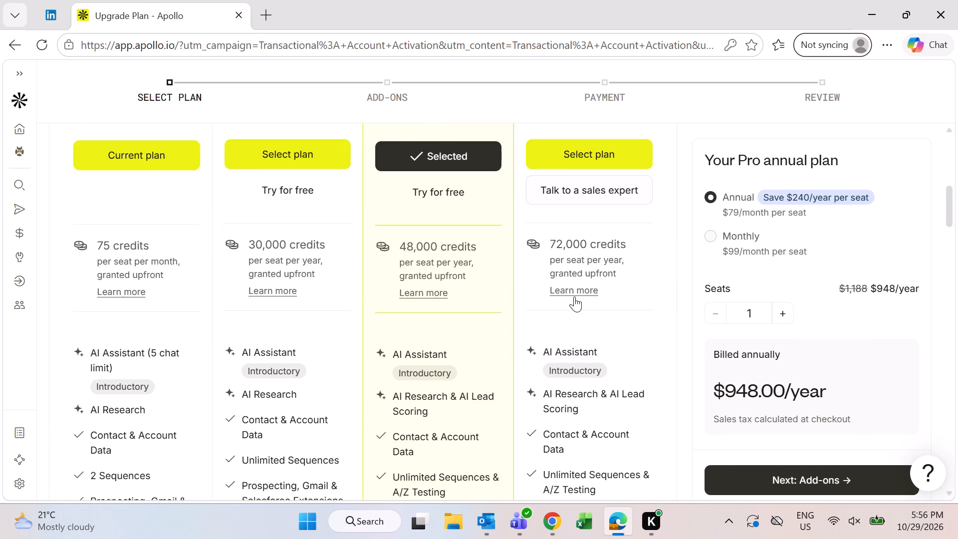
scroll(574, 296, "up", 2)
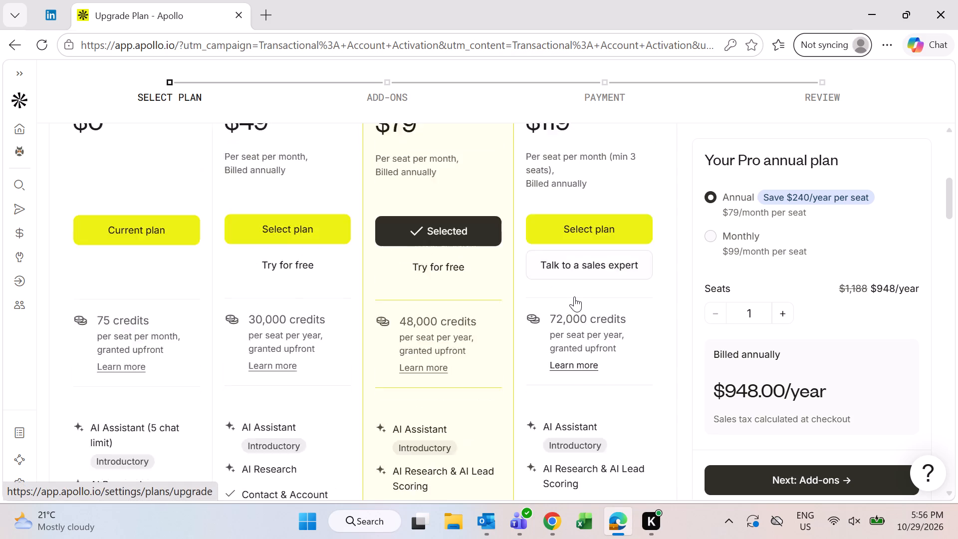
scroll(574, 296, "up", 1)
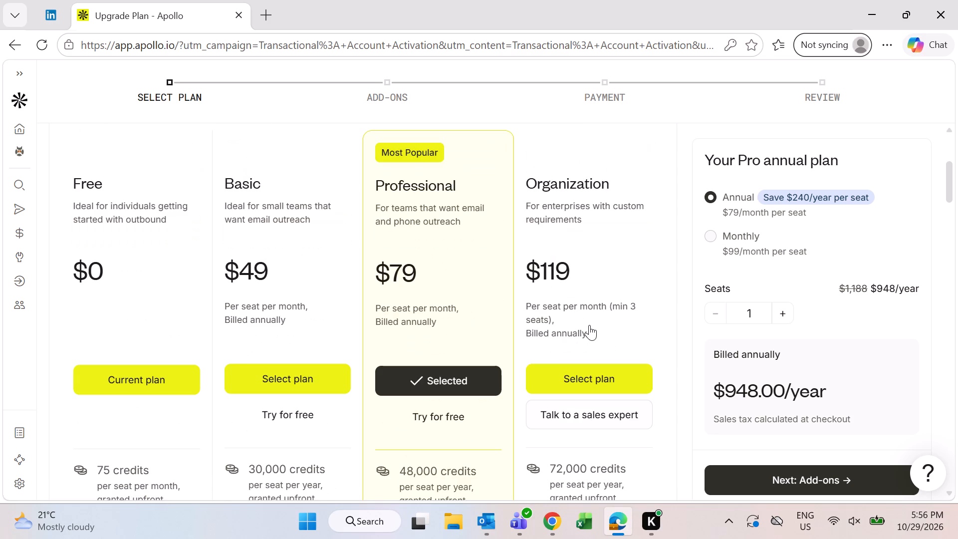
scroll(589, 325, "down", 2)
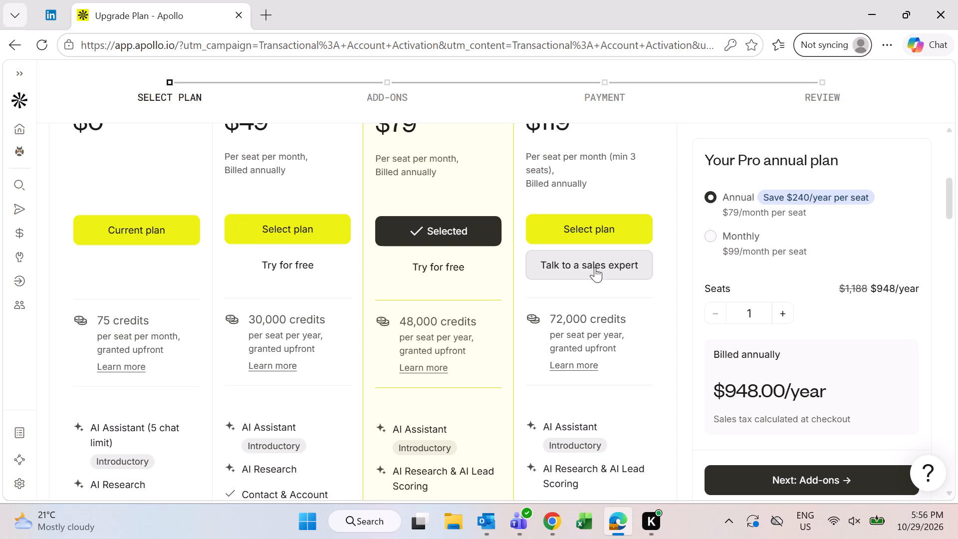
scroll(595, 267, "up", 3)
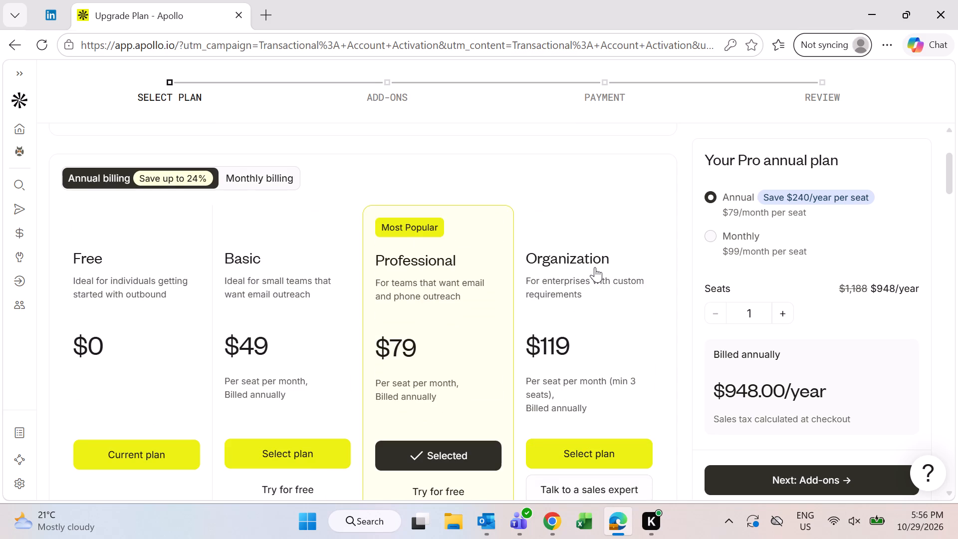
scroll(627, 283, "up", 9)
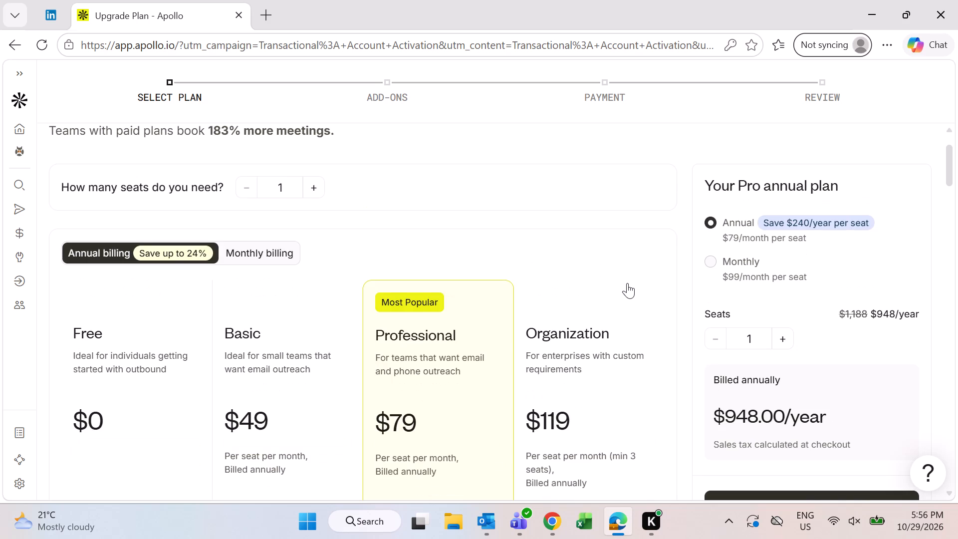
scroll(632, 216, "down", 4)
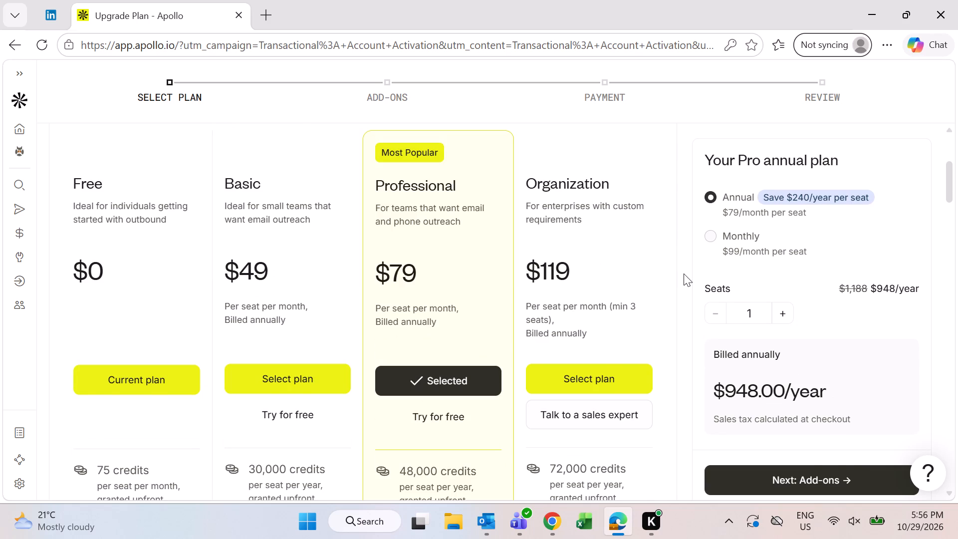
scroll(684, 273, "up", 3)
scroll(684, 273, "down", 1)
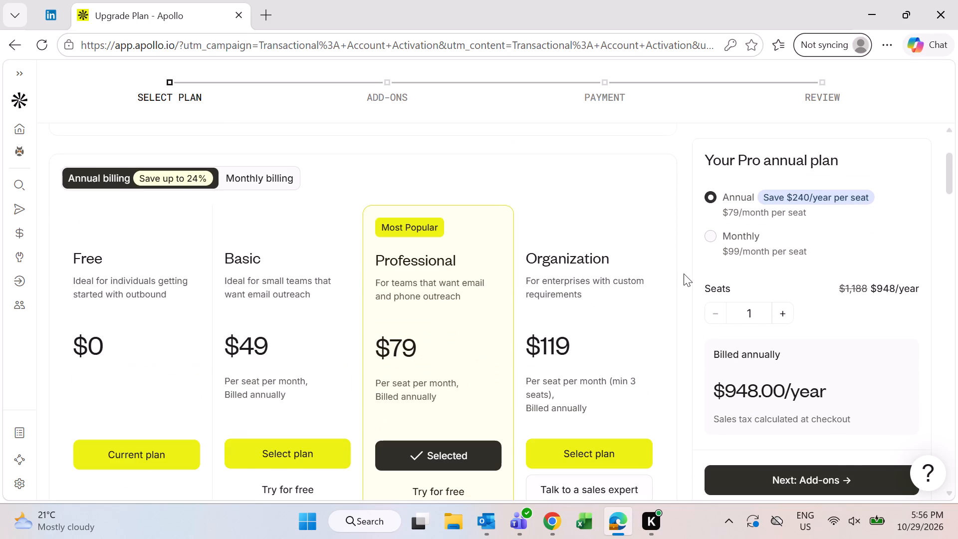
scroll(684, 273, "up", 1)
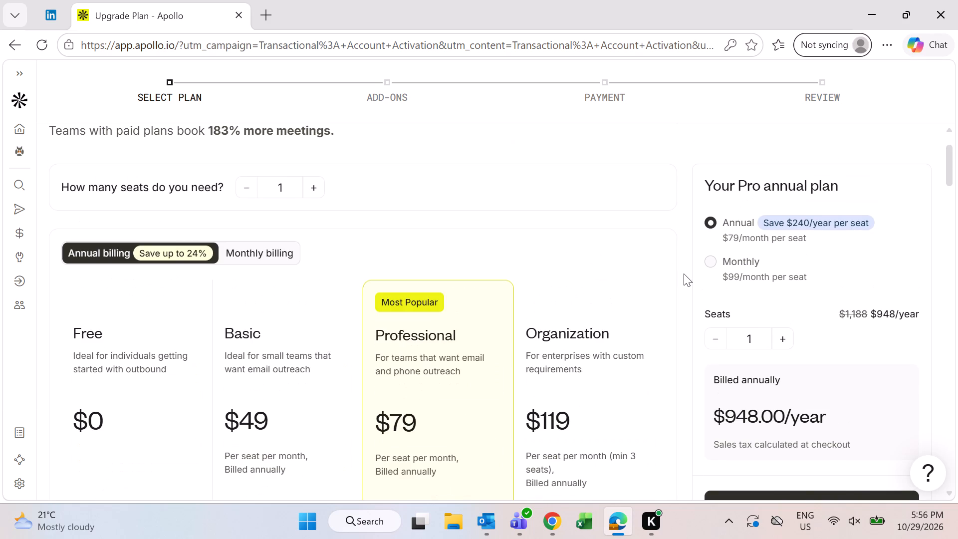
Examine the features included in each of the four plans, down to the tax and annual discount notes.
scroll(678, 280, "down", 6)
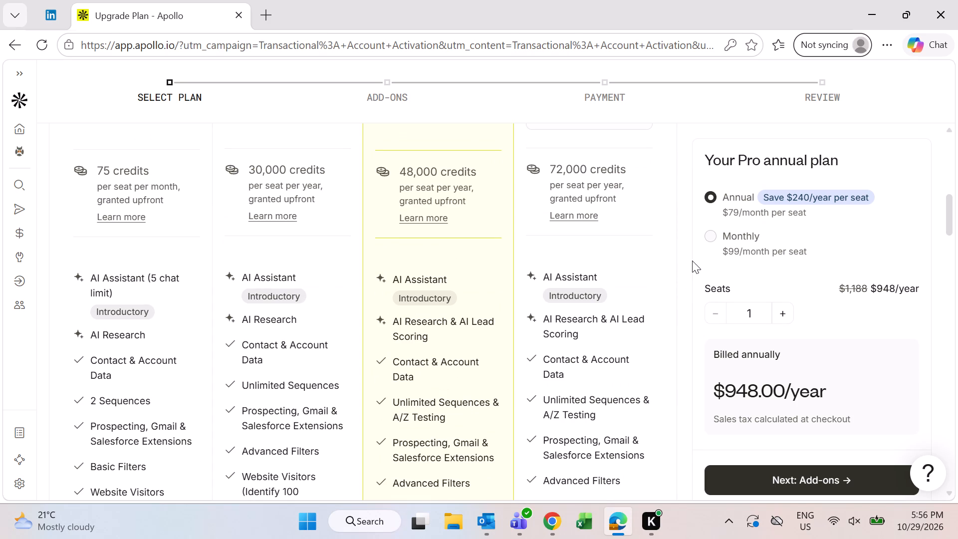
scroll(685, 252, "down", 1)
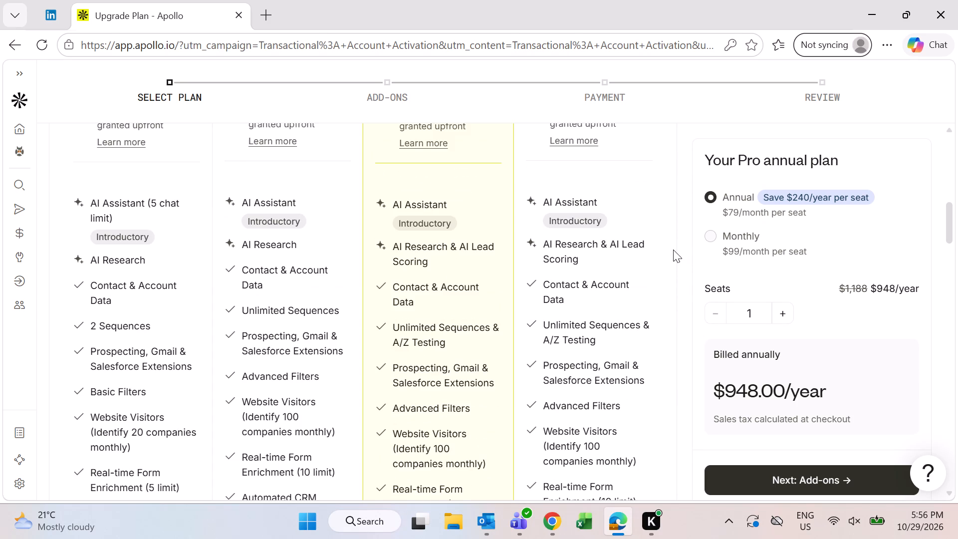
scroll(678, 250, "down", 1)
scroll(811, 337, "down", 3)
scroll(641, 358, "down", 4)
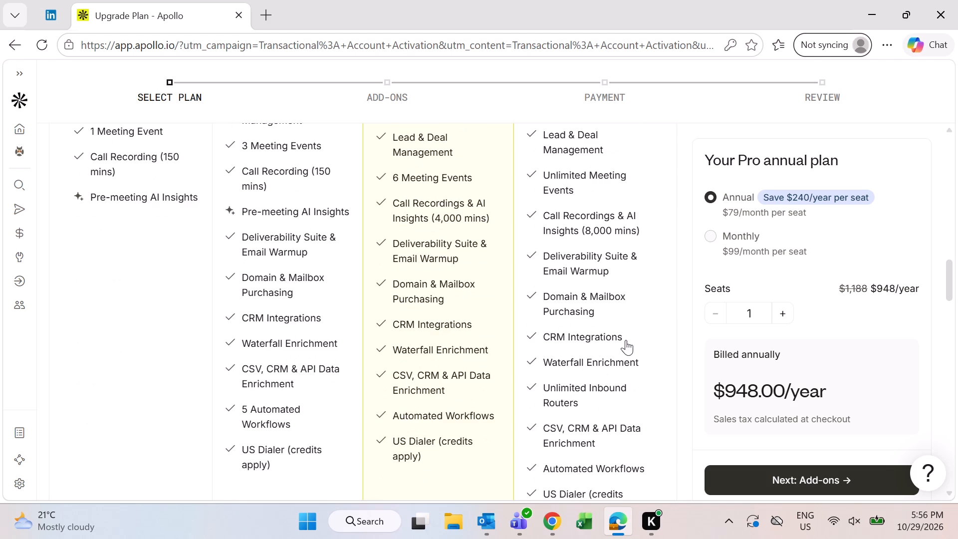
scroll(627, 292, "up", 7)
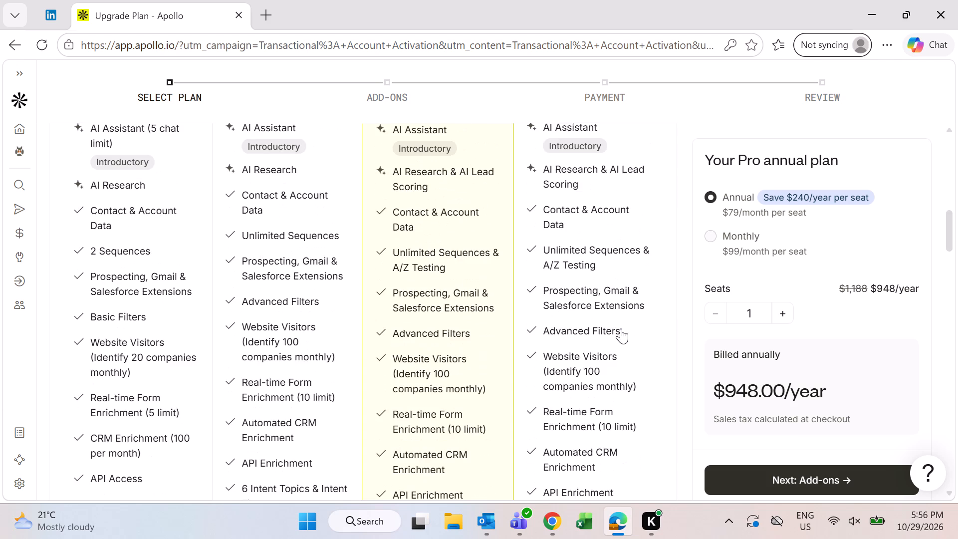
scroll(621, 328, "up", 3)
scroll(621, 328, "down", 13)
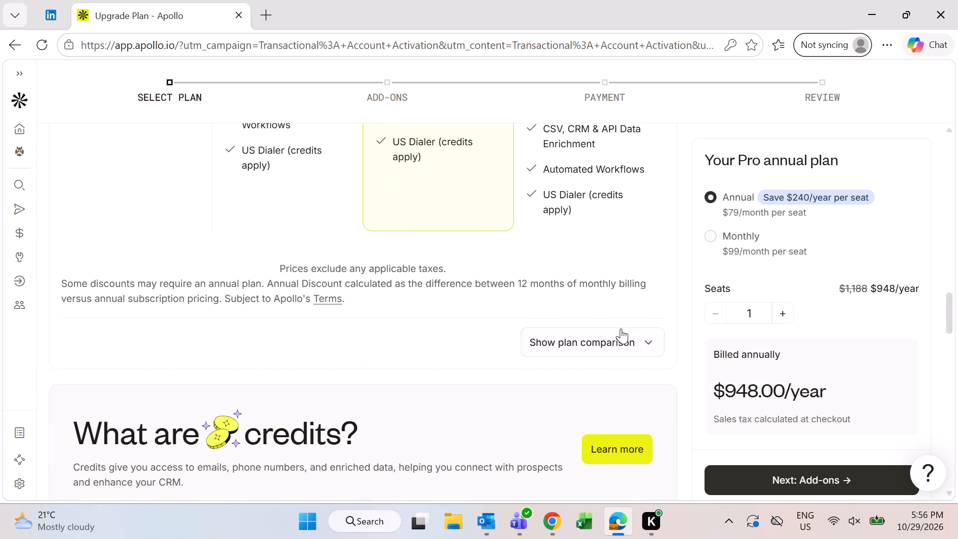
scroll(621, 328, "up", 2)
scroll(621, 328, "down", 2)
left_click_drag(567, 287, 622, 291)
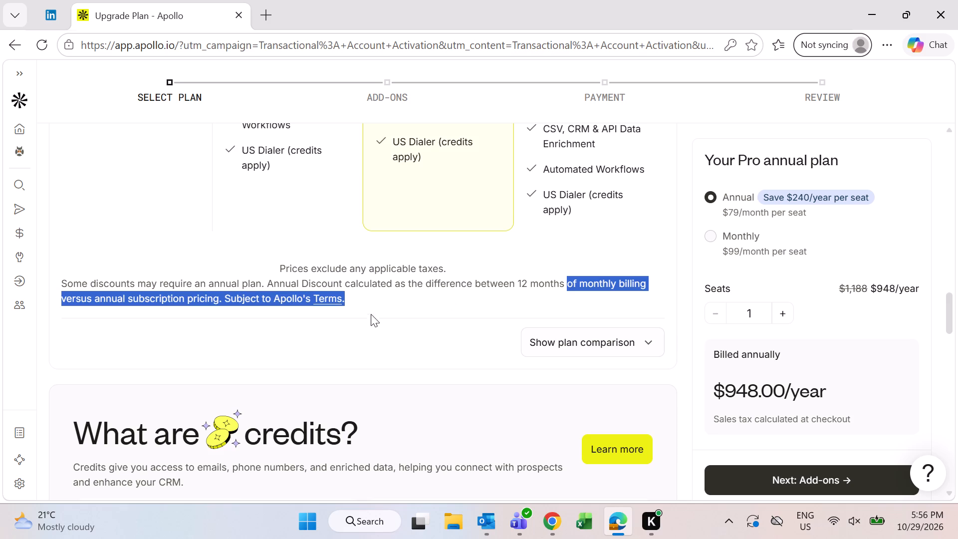
left_click(368, 328)
Read how credits are spent on emails, phone numbers and enrichment, and look through the frequently asked questions.
scroll(421, 322, "down", 3)
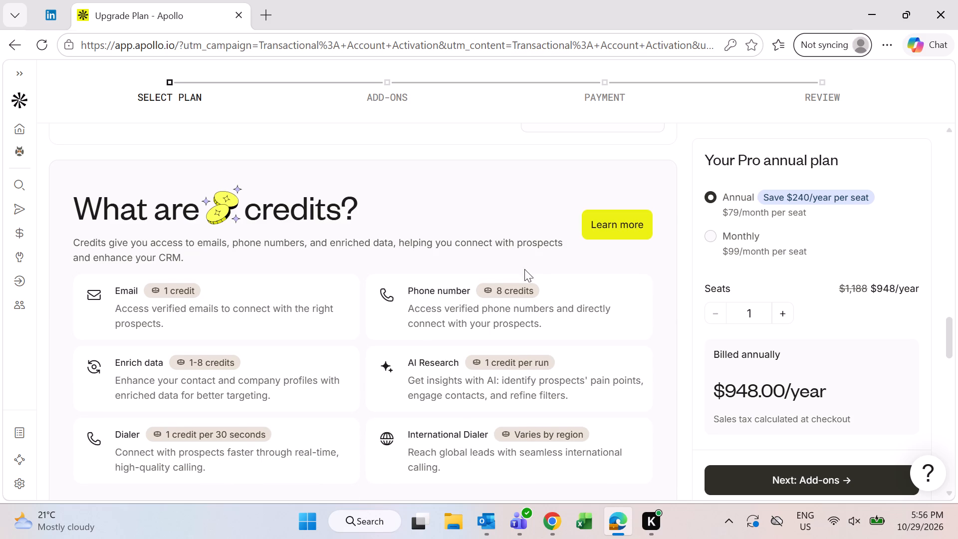
left_click(521, 238)
left_click(528, 239)
scroll(533, 240, "down", 5)
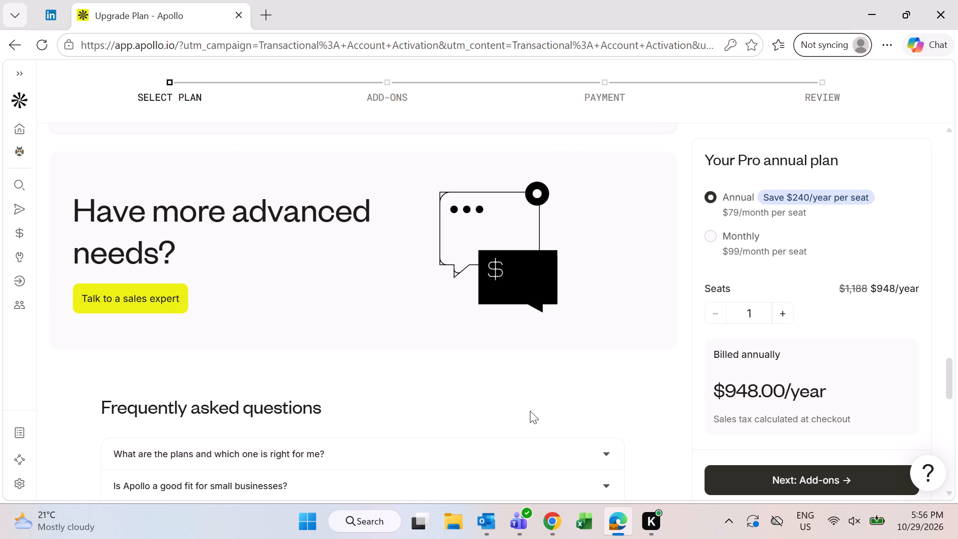
scroll(531, 400, "down", 16)
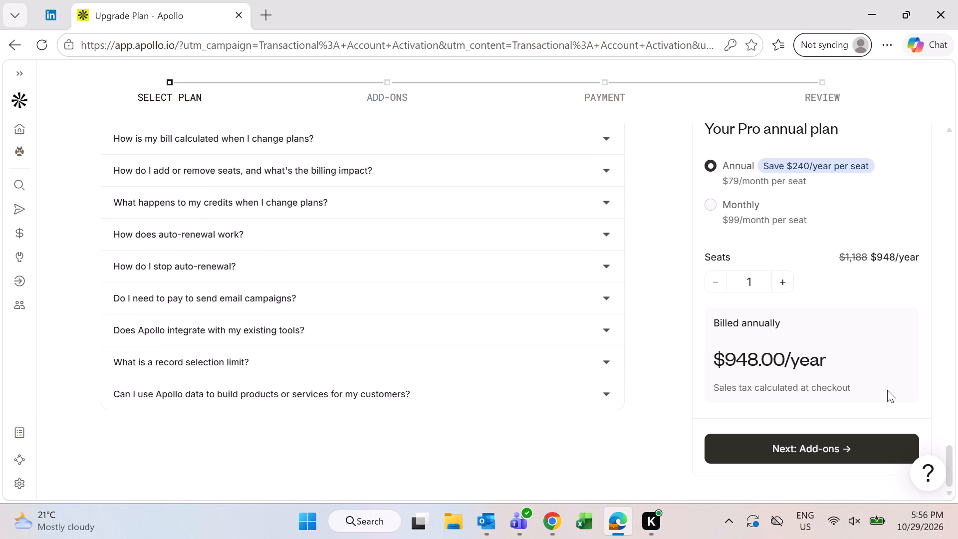
scroll(808, 443, "up", 7)
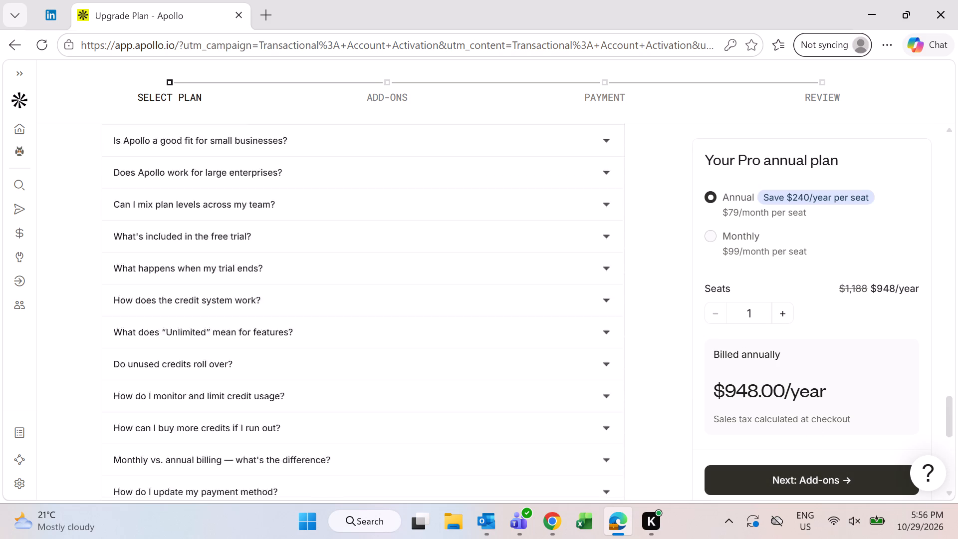
Leave the plan selection page and open the Apollo home page.
scroll(815, 417, "up", 15)
scroll(781, 297, "up", 4)
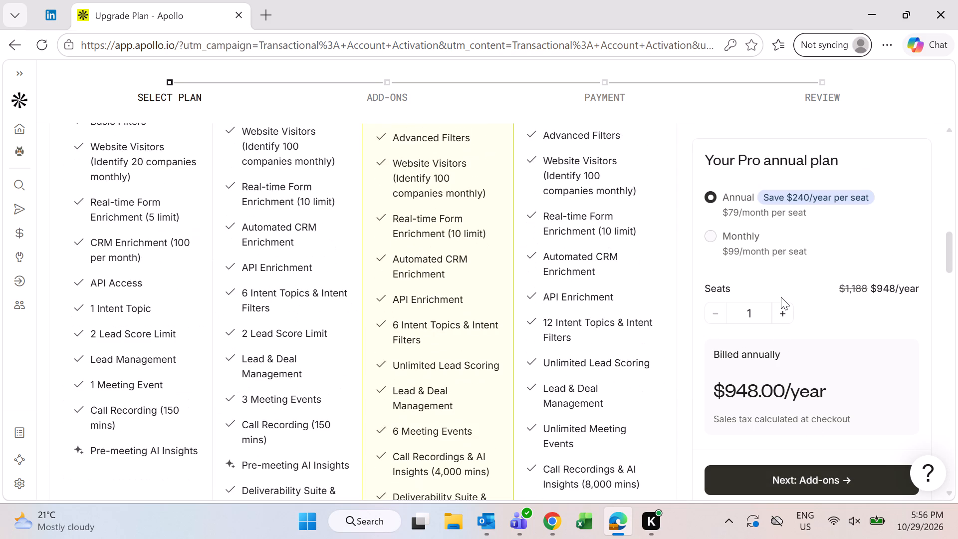
scroll(732, 247, "up", 2)
scroll(614, 305, "up", 8)
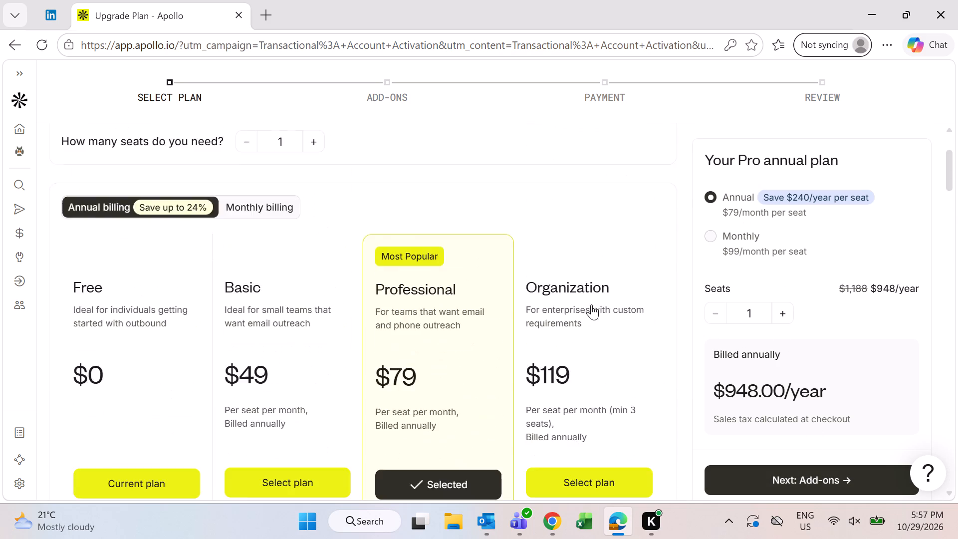
scroll(607, 329, "up", 7)
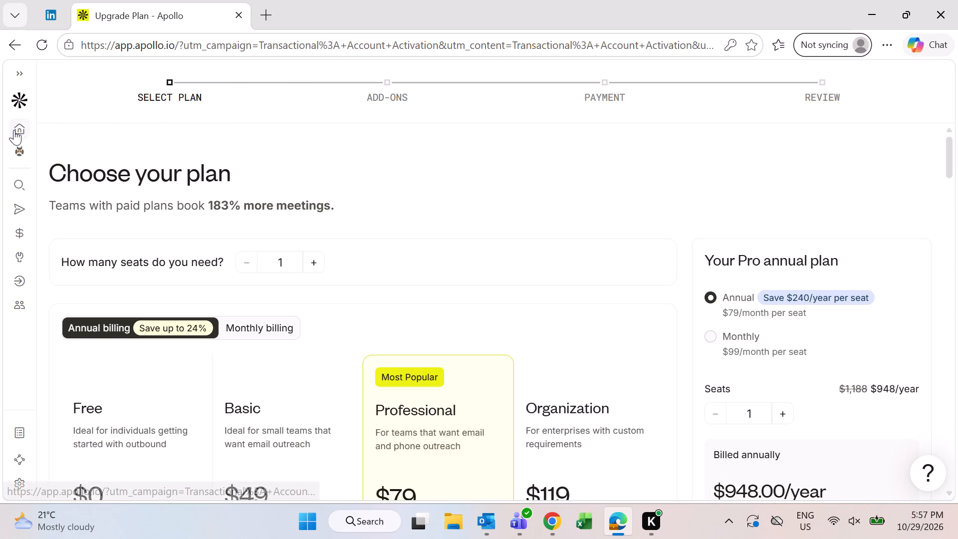
left_click(14, 130)
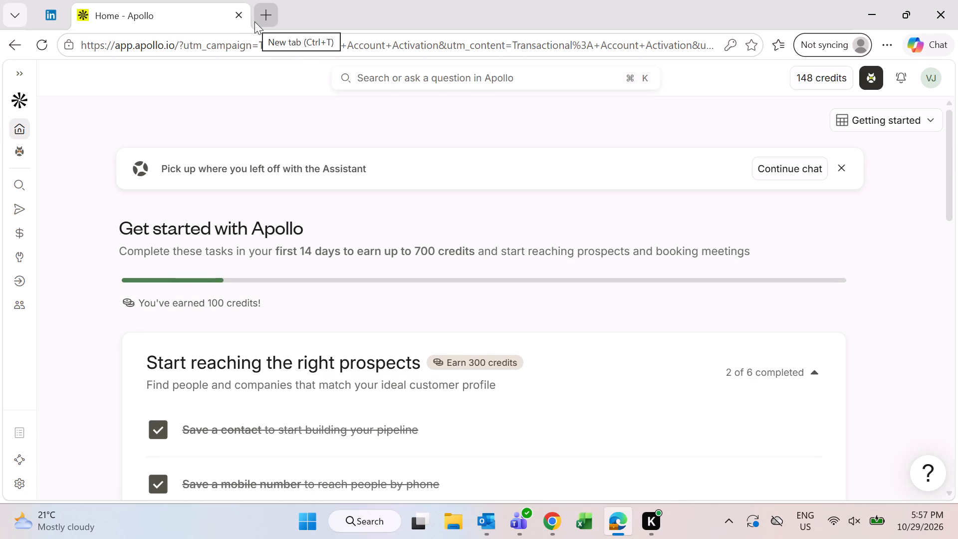
Switch to Ceipal in Chrome and read the open Dice candidate's compliance resume, from the summary through experience, education, skills and tools.
left_click(543, 530)
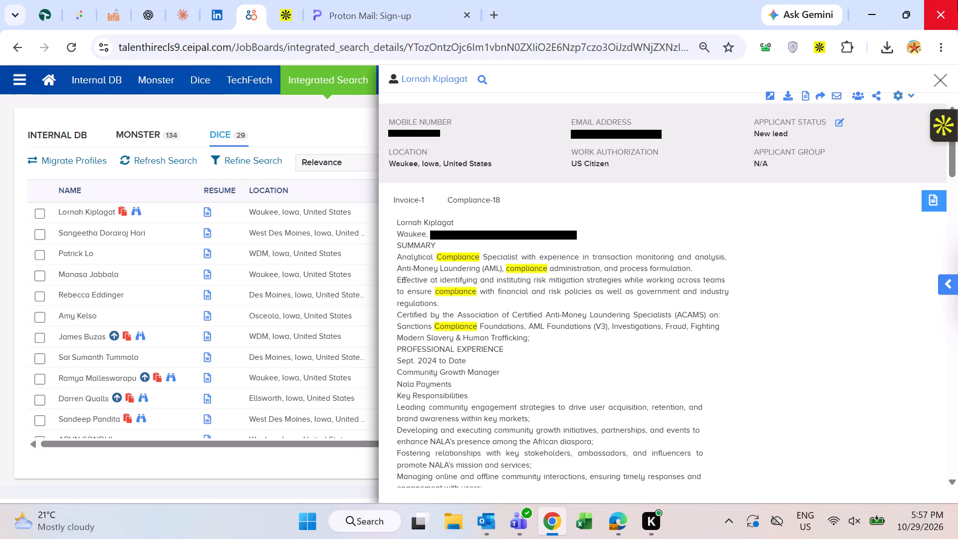
double_click(575, 277)
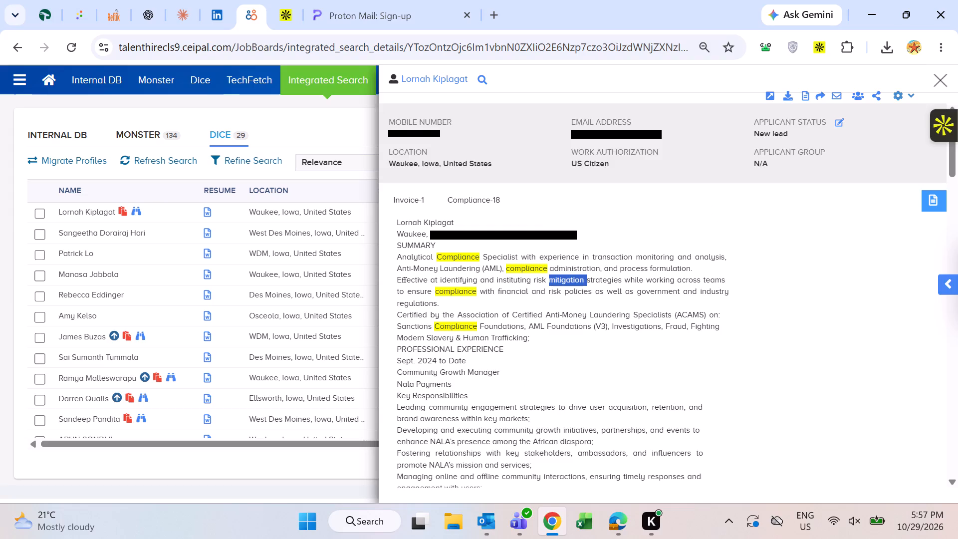
left_click(568, 327)
scroll(566, 318, "down", 3)
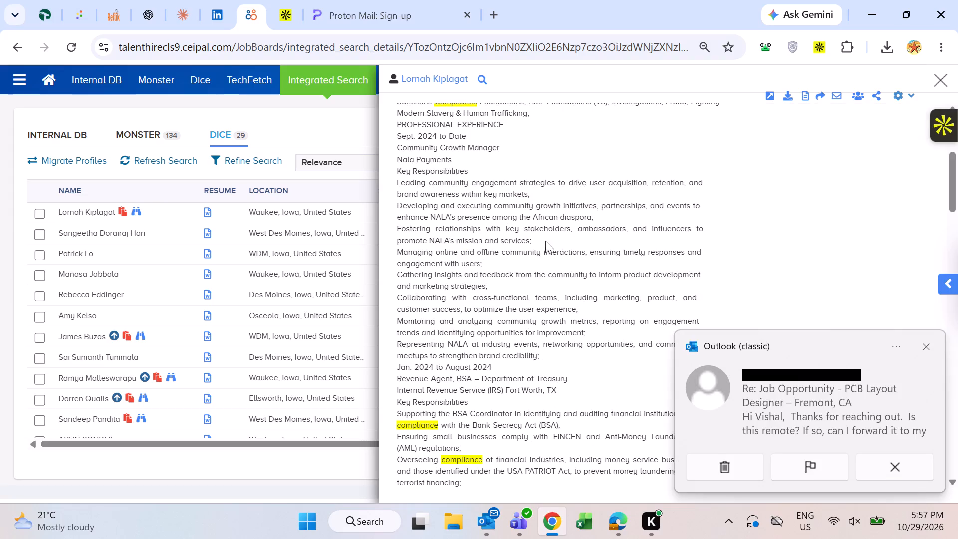
scroll(551, 231, "down", 14)
scroll(551, 231, "down", 7)
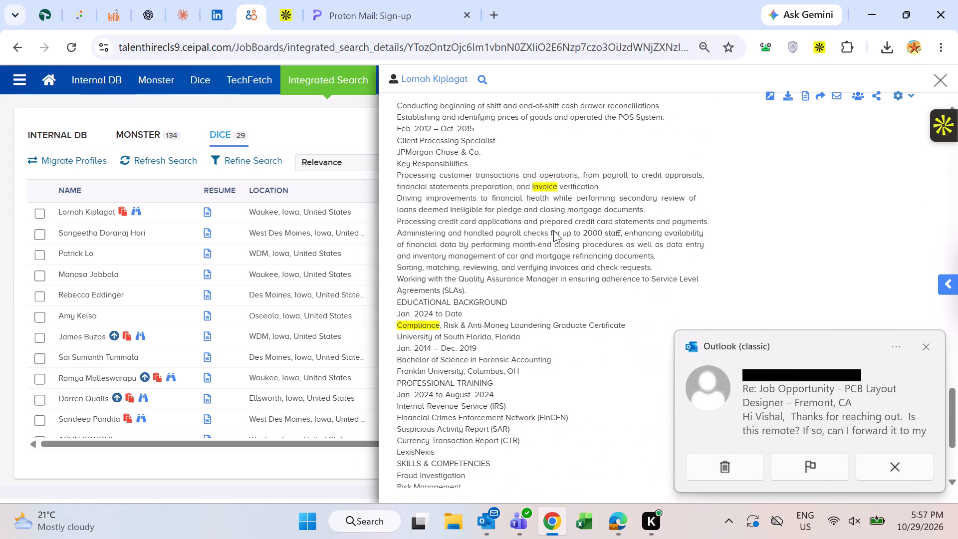
scroll(550, 257, "down", 13)
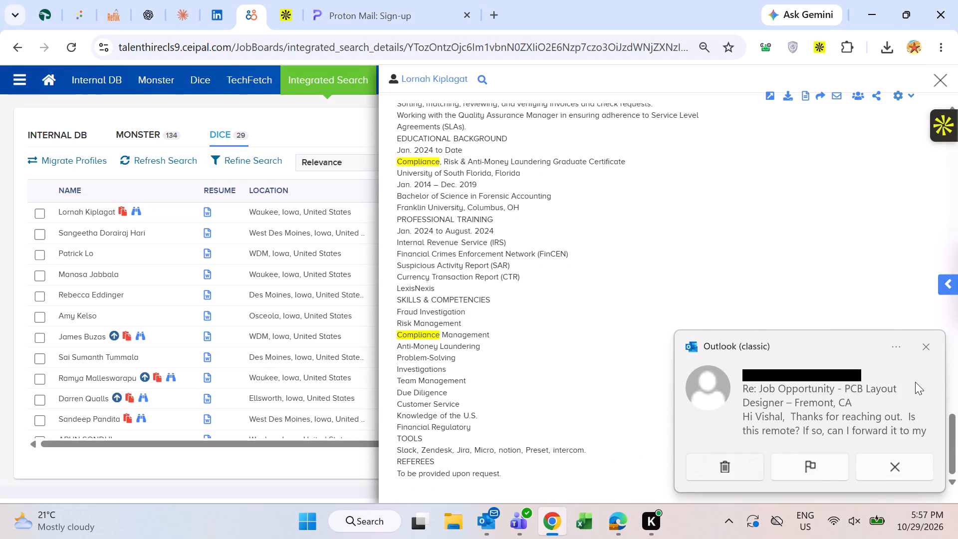